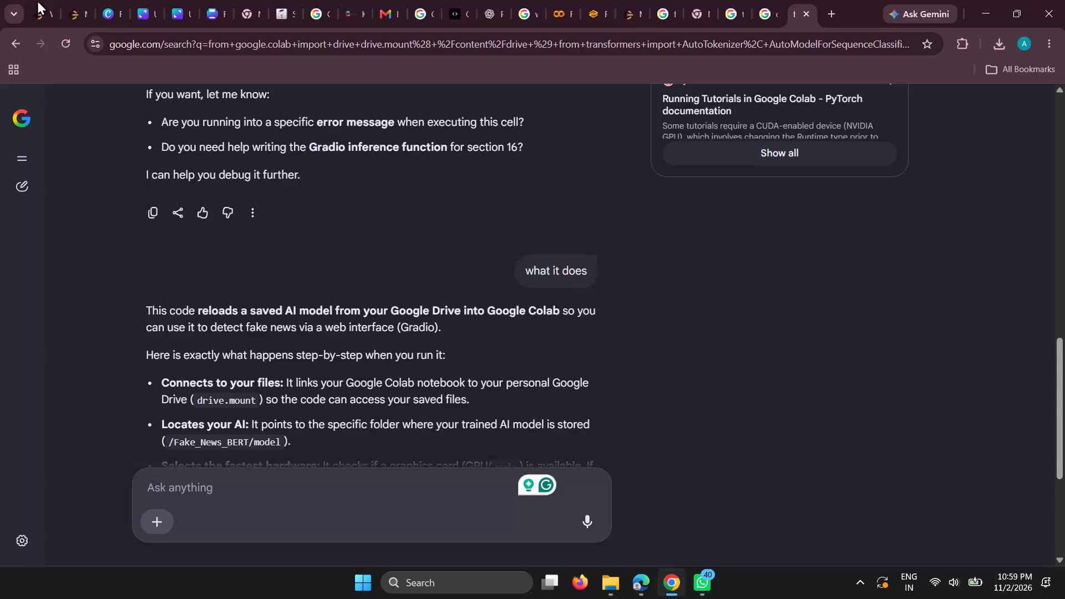
# Switch to Canva and go from the flyer print product page back to the Canva home page.
pyautogui.click(141, 14)
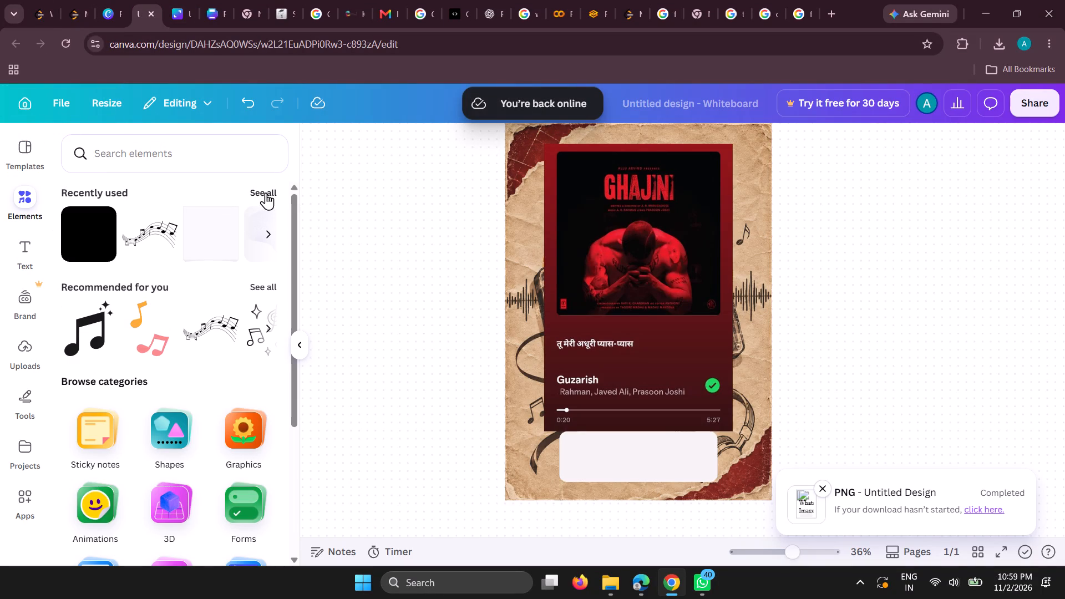
pyautogui.click(117, 8)
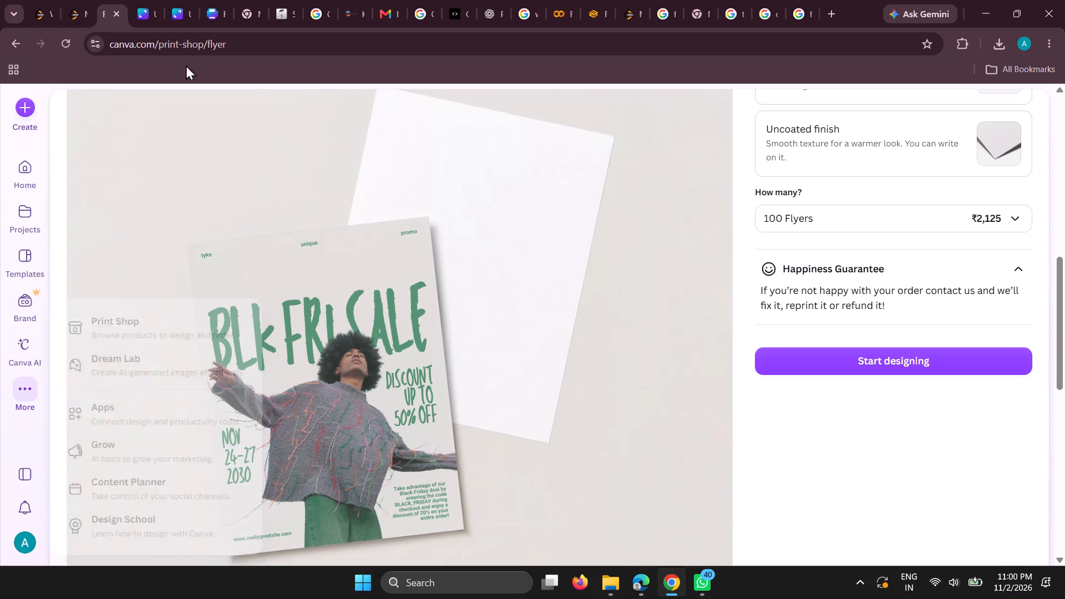
pyautogui.scroll(3, 211, 291)
pyautogui.tripleClick(11, 44)
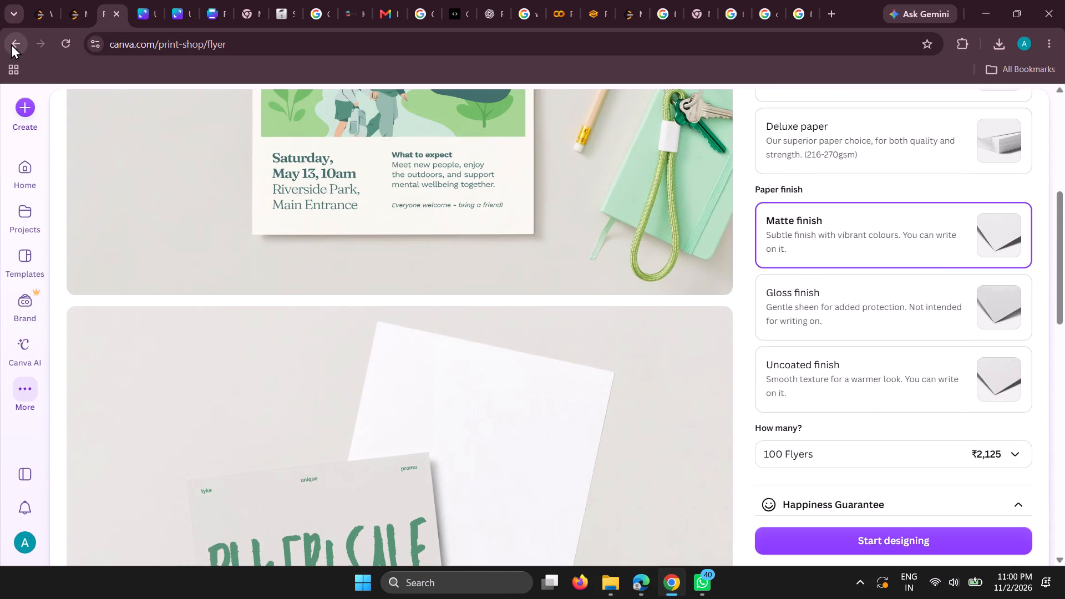
pyautogui.click(11, 44)
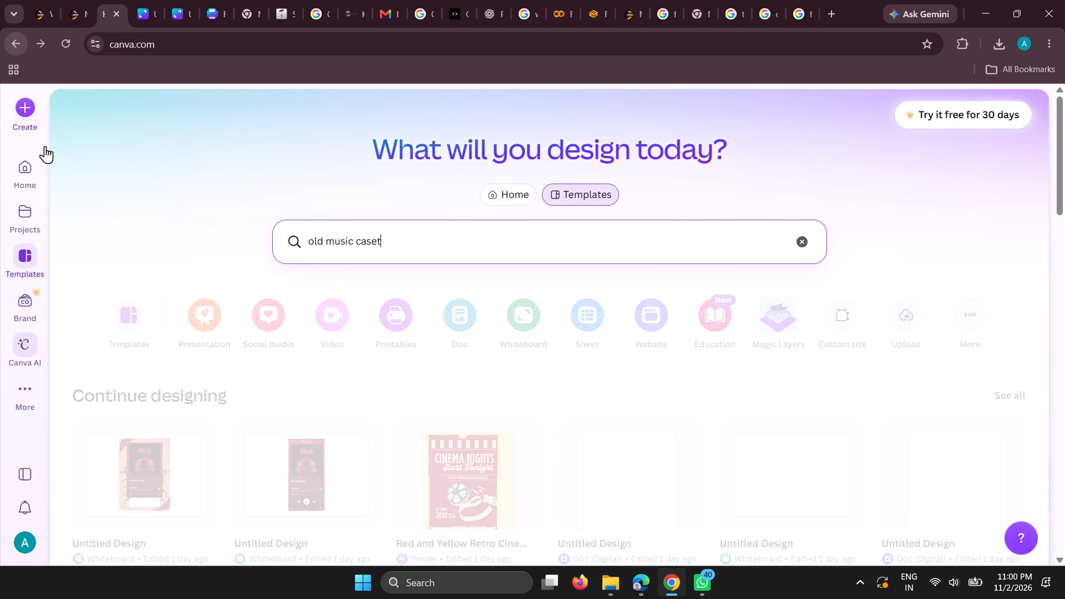
pyautogui.click(28, 171)
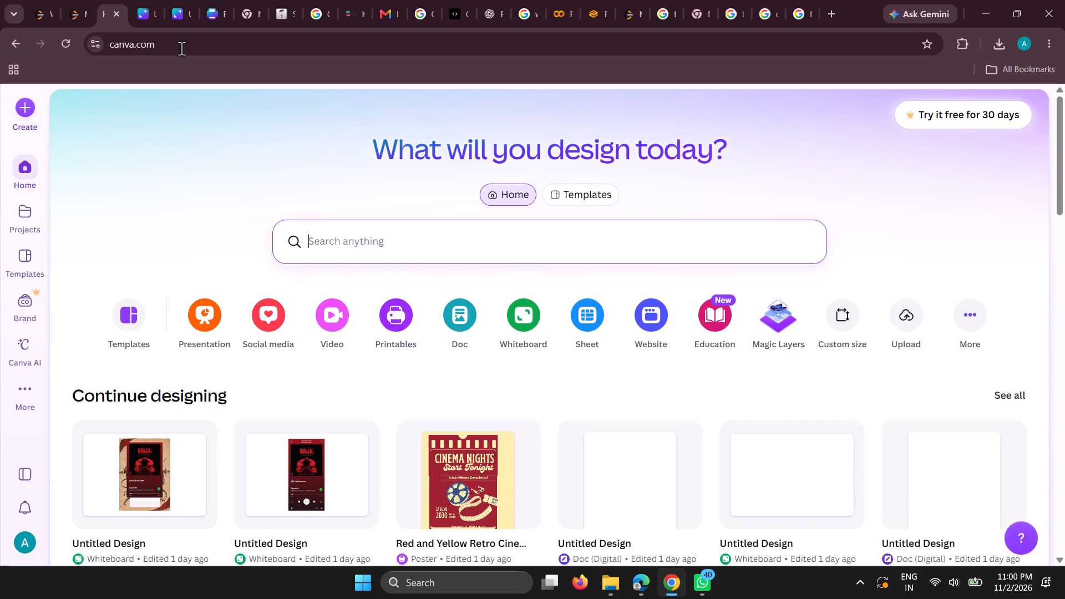
# In the whiteboard with the full Ghajini music player, upload Golden Embrace in the Meadow and the I2TDPMC33 JPG from Downloads.
pyautogui.click(173, 19)
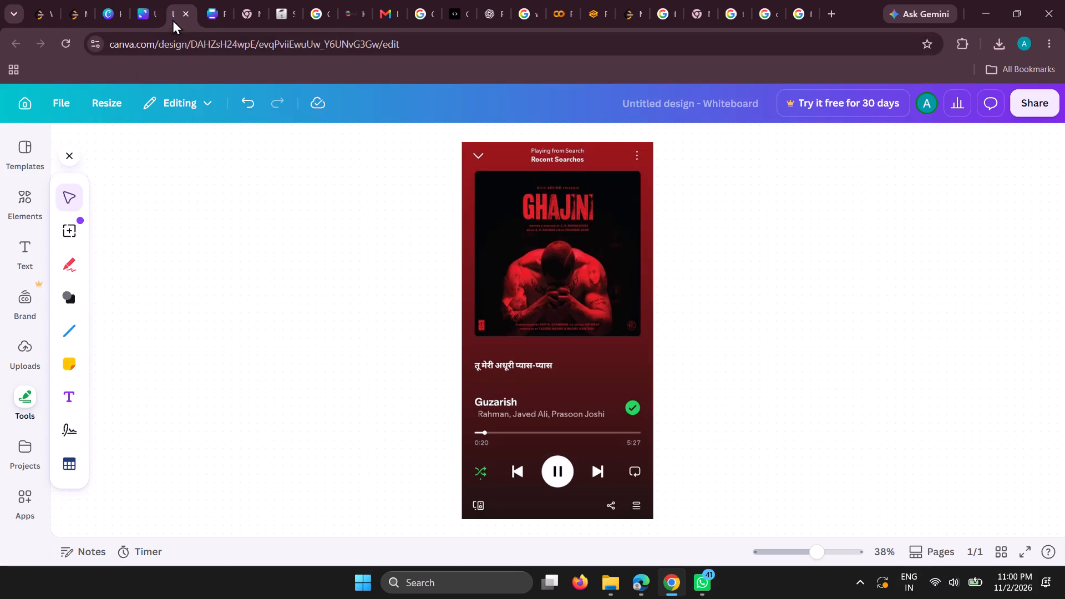
pyautogui.click(34, 351)
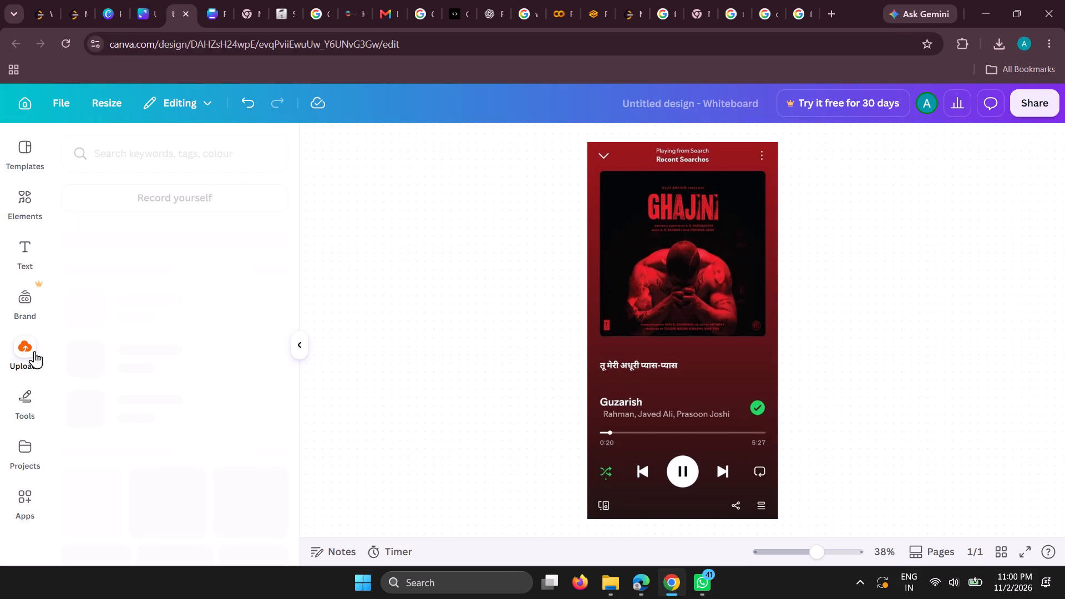
pyautogui.scroll(1, 180, 303)
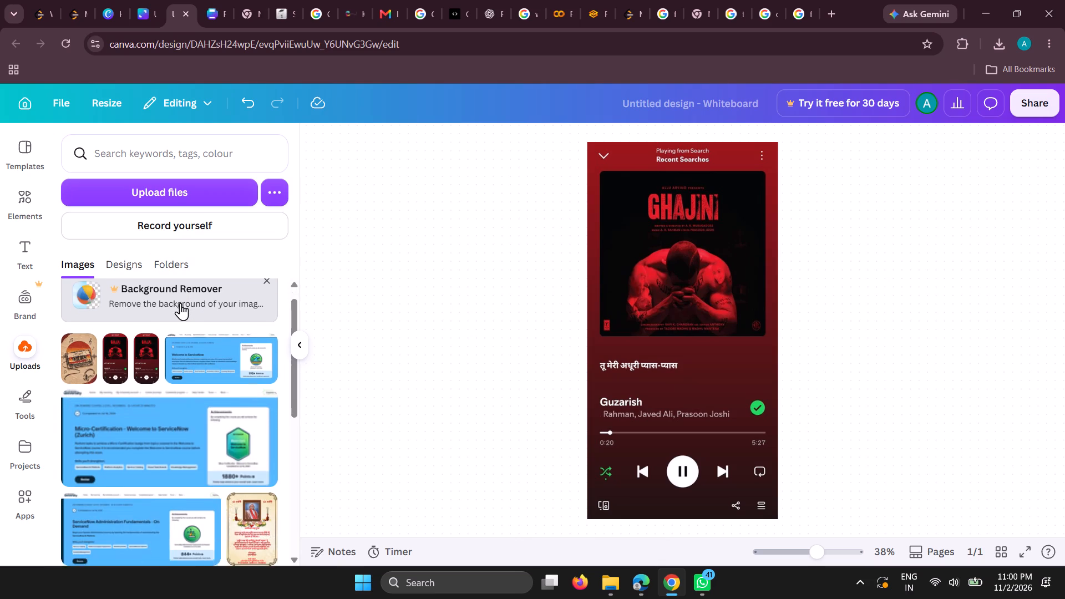
pyautogui.scroll(1, 180, 303)
pyautogui.click(188, 190)
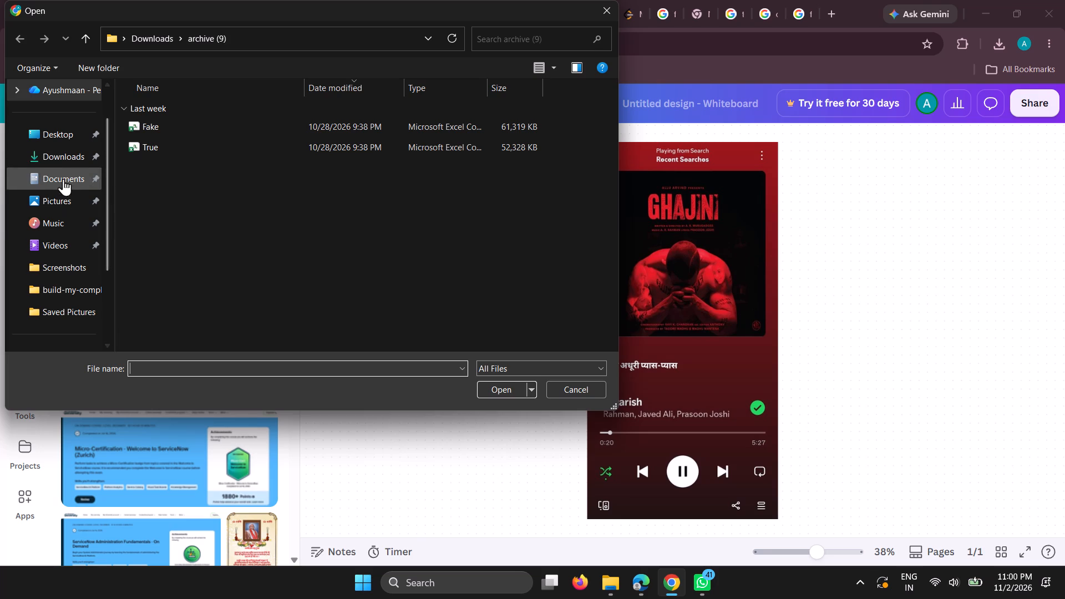
pyautogui.click(70, 150)
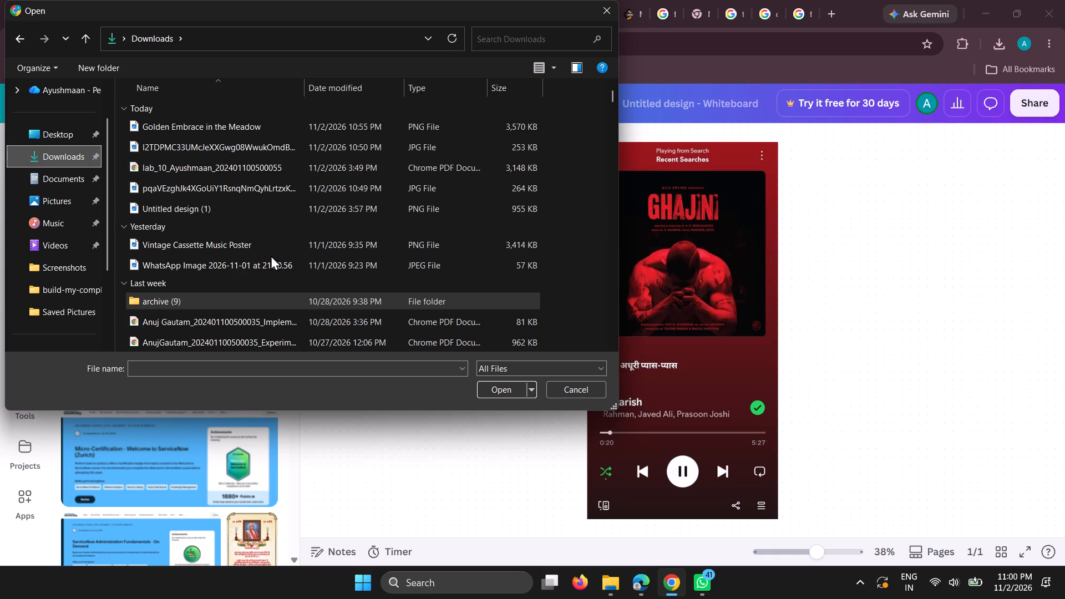
pyautogui.click(174, 185)
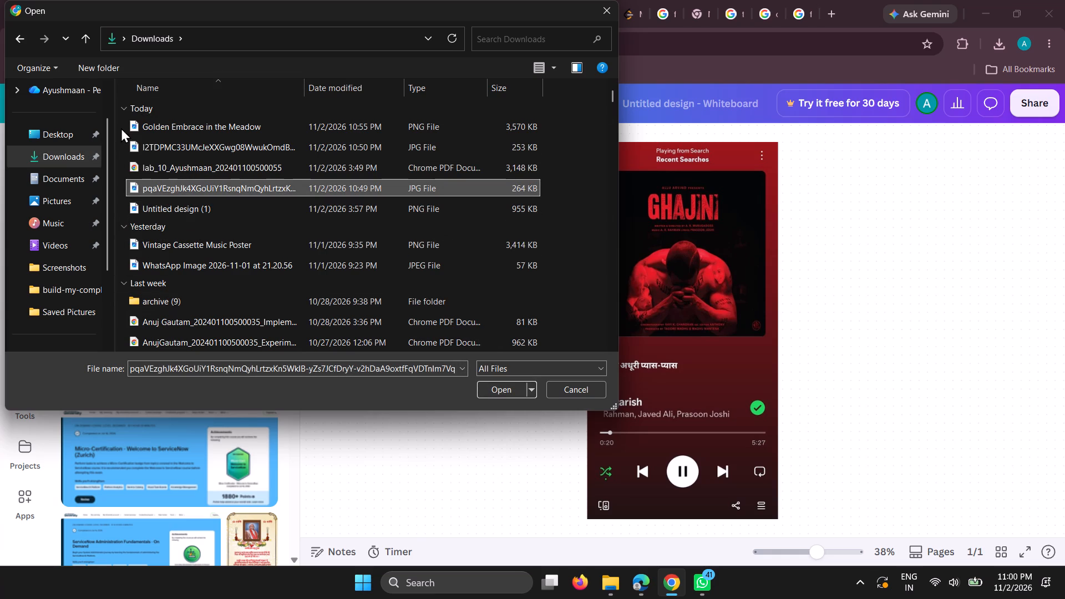
pyautogui.moveTo(120, 117); pyautogui.dragTo(264, 145)
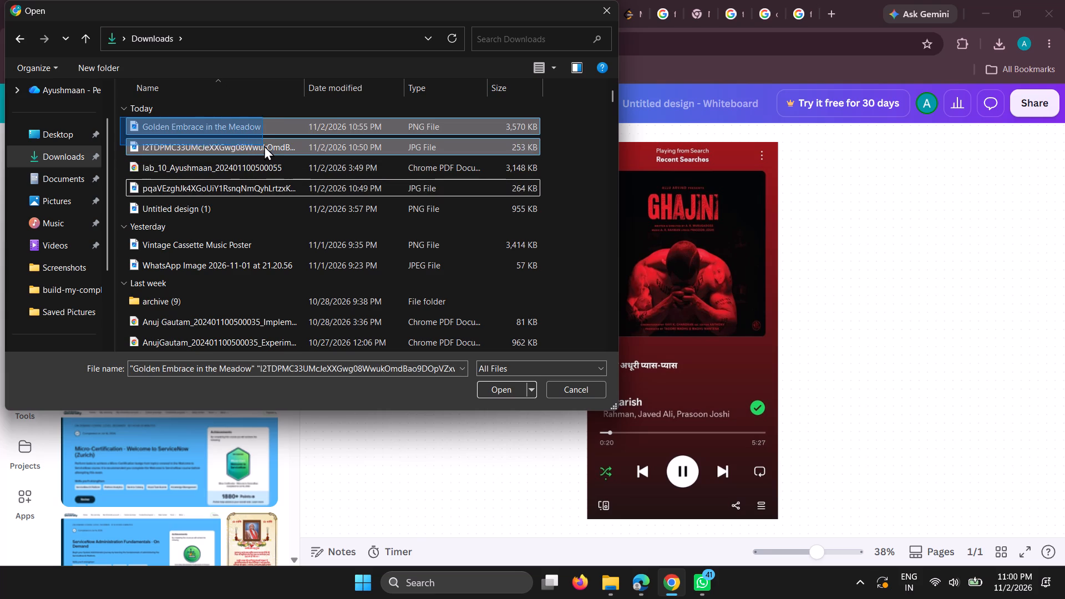
pyautogui.moveTo(264, 145); pyautogui.dragTo(265, 145)
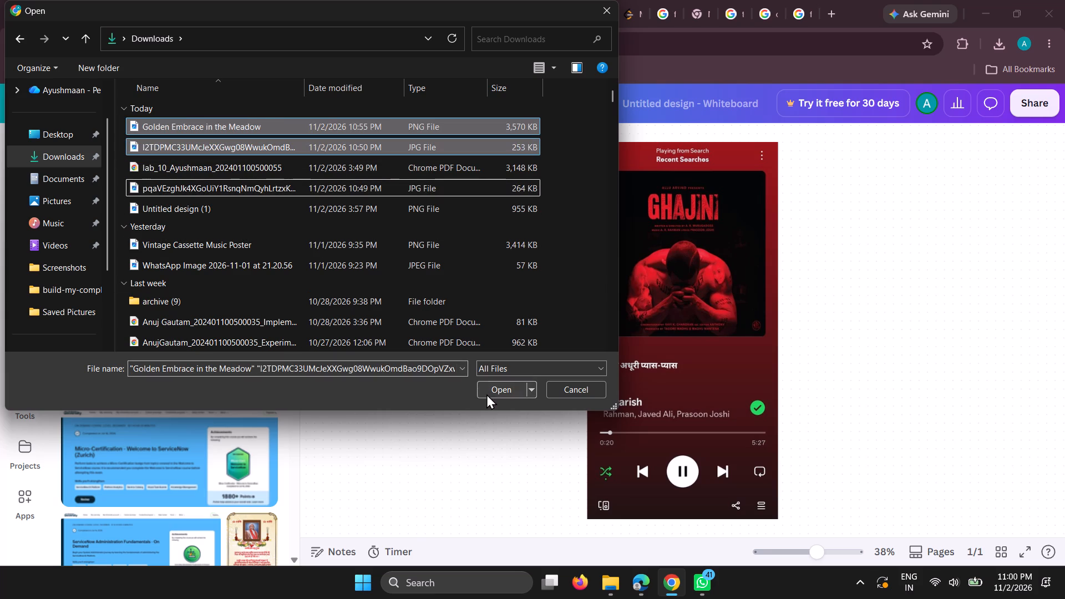
pyautogui.click(493, 393)
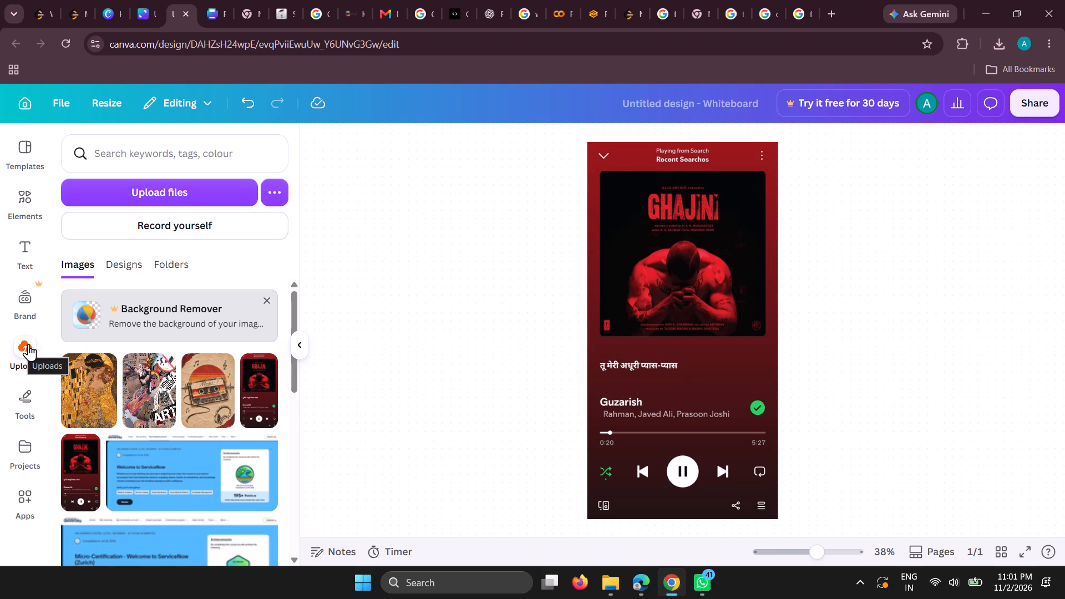
# Upload the JPG image whose name starts with pqaVEzghJk4XG from Downloads to the image uploads.
pyautogui.click(124, 195)
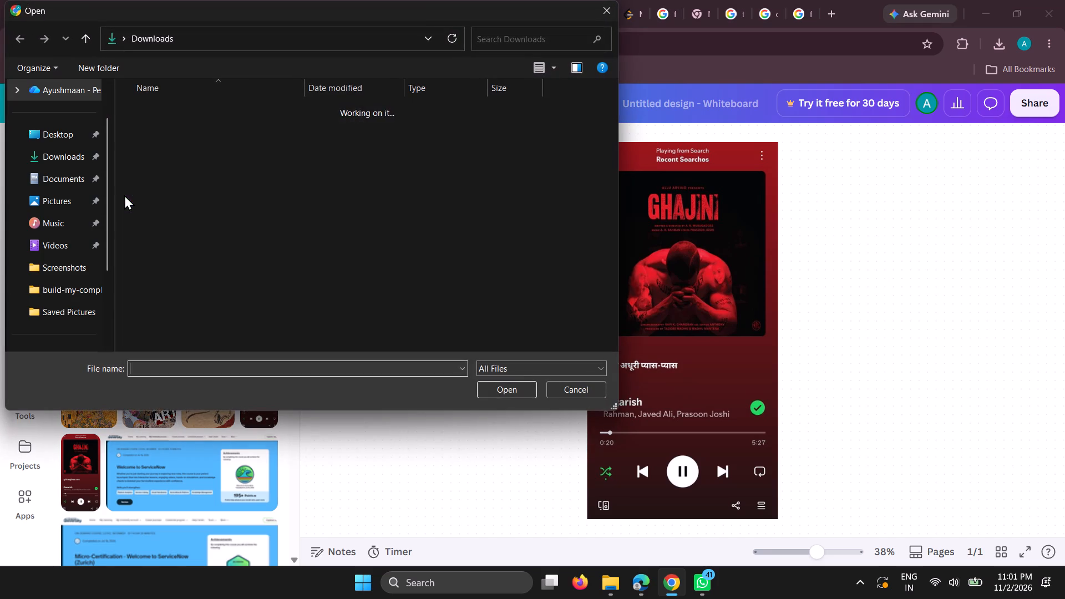
pyautogui.click(202, 189)
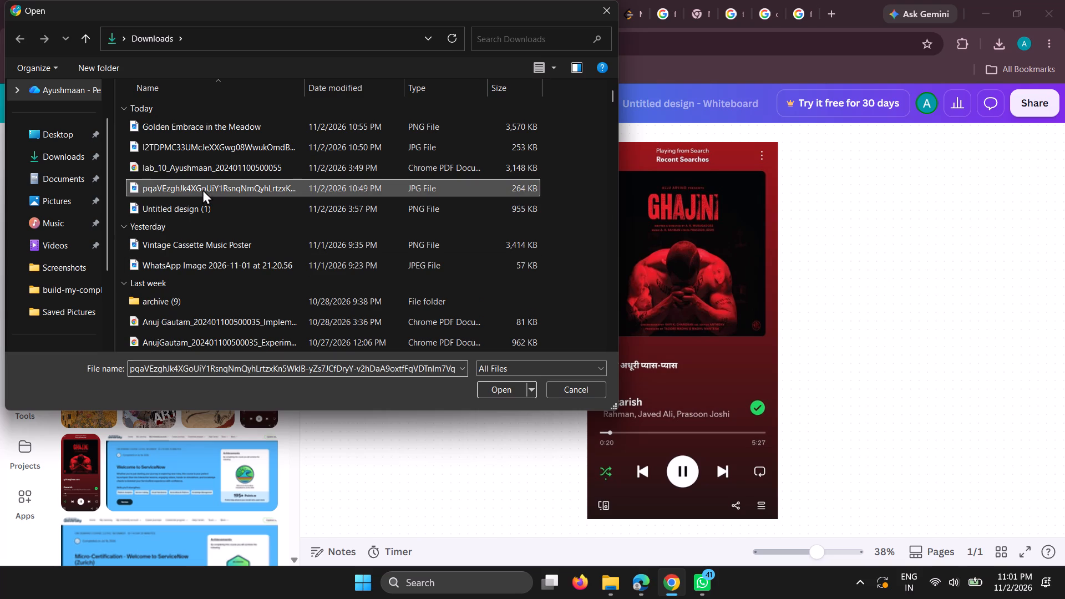
pyautogui.click(483, 390)
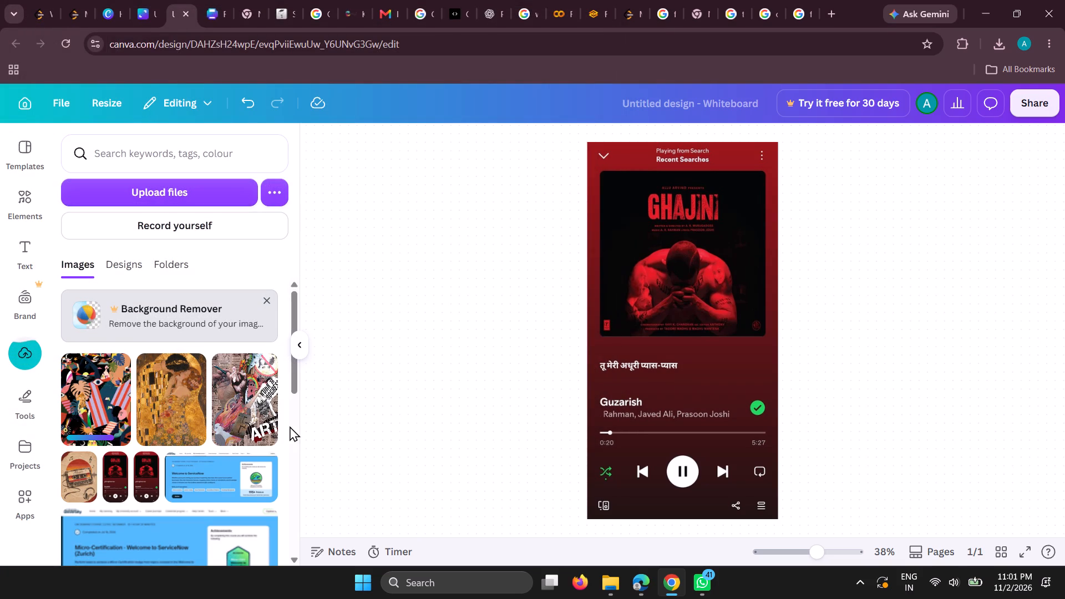
pyautogui.scroll(-1, 211, 392)
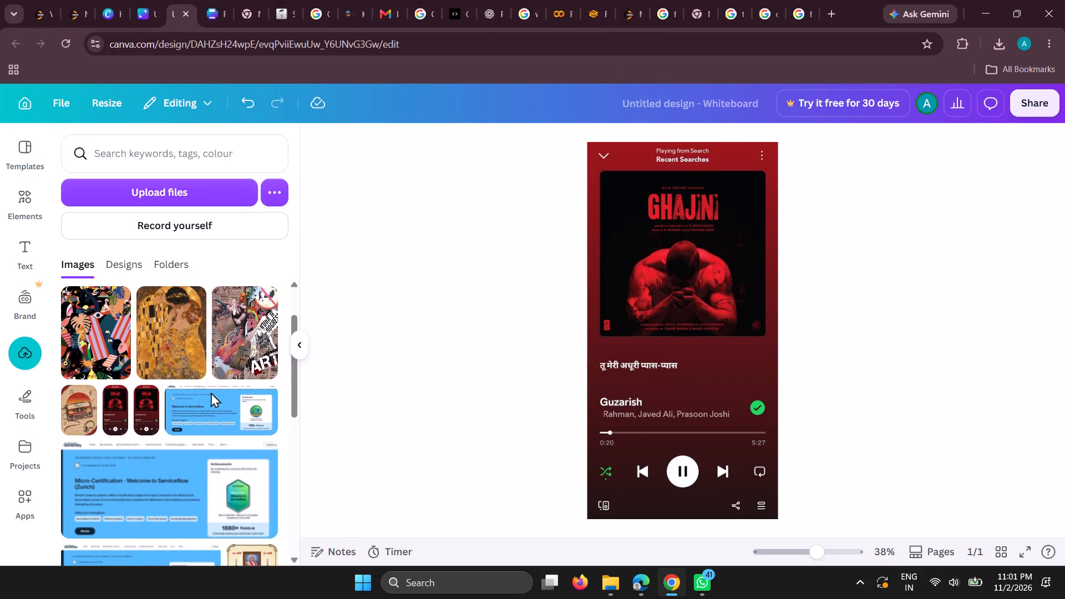
pyautogui.scroll(-1, 211, 392)
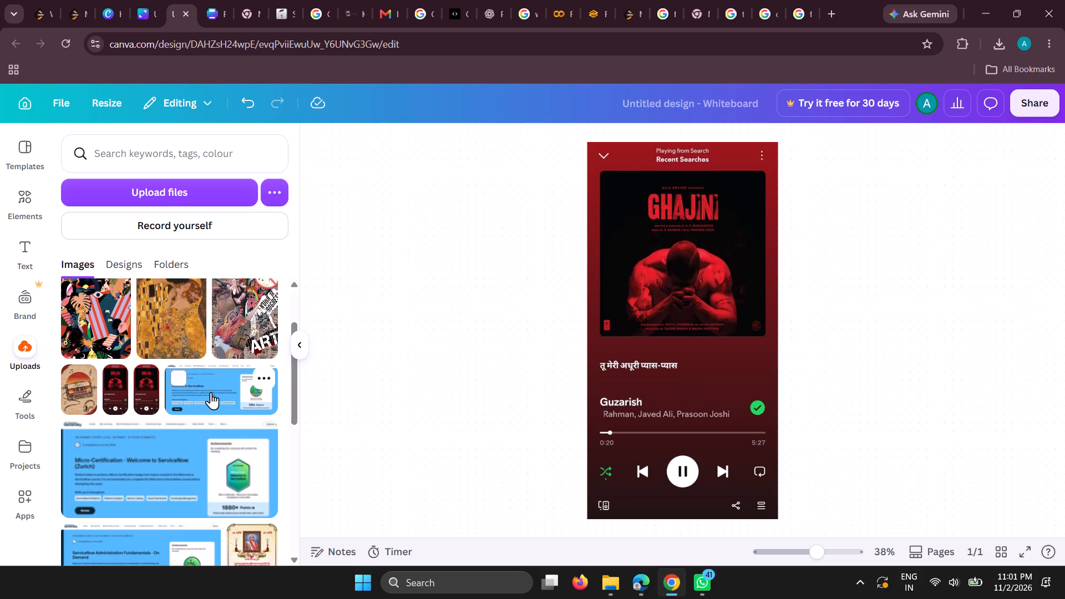
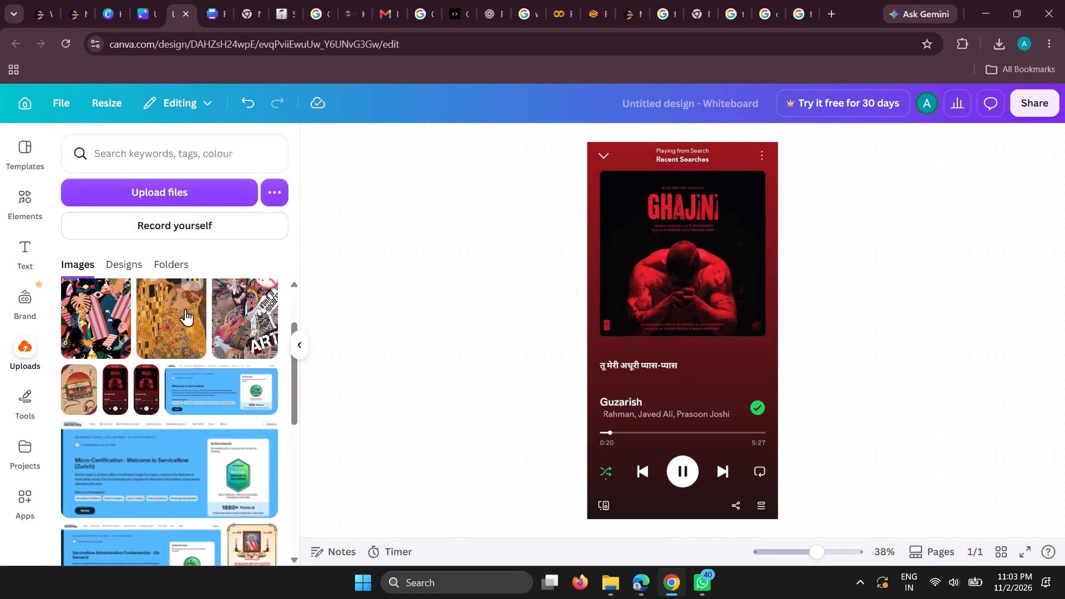
# Upload WhatsApp Image 2026-11-02 at 22.43.12 from Downloads to the Canva image uploads.
pyautogui.click(605, 529)
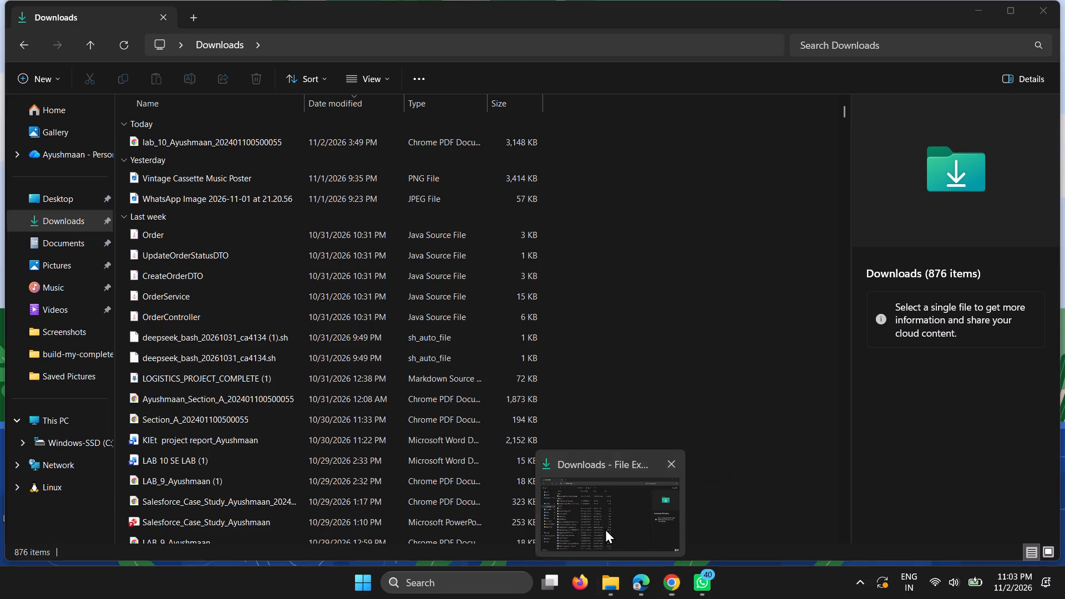
pyautogui.click(657, 384)
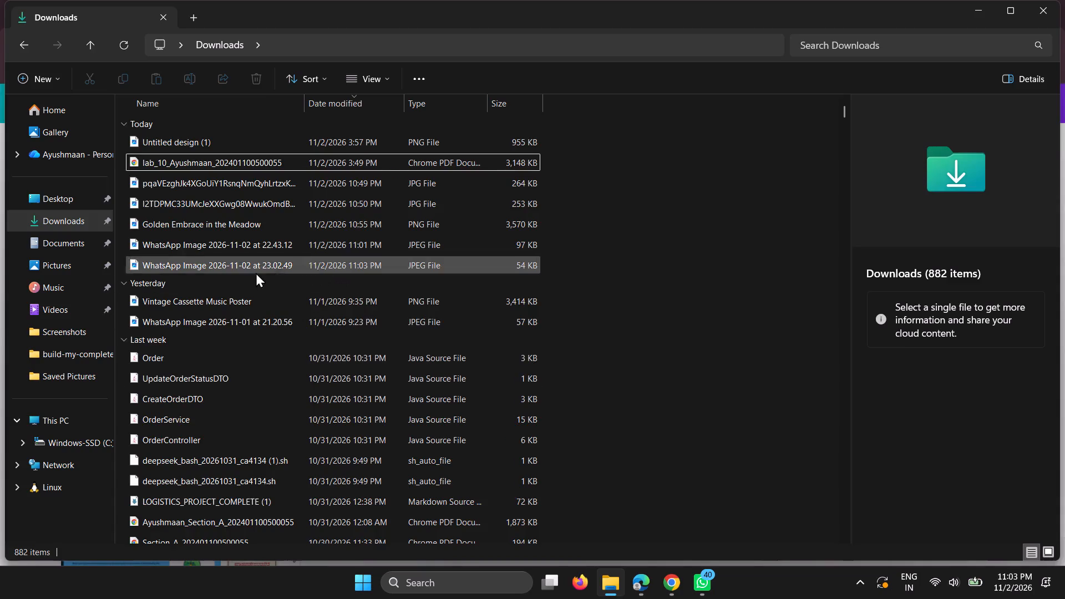
pyautogui.moveTo(190, 246); pyautogui.dragTo(610, 420)
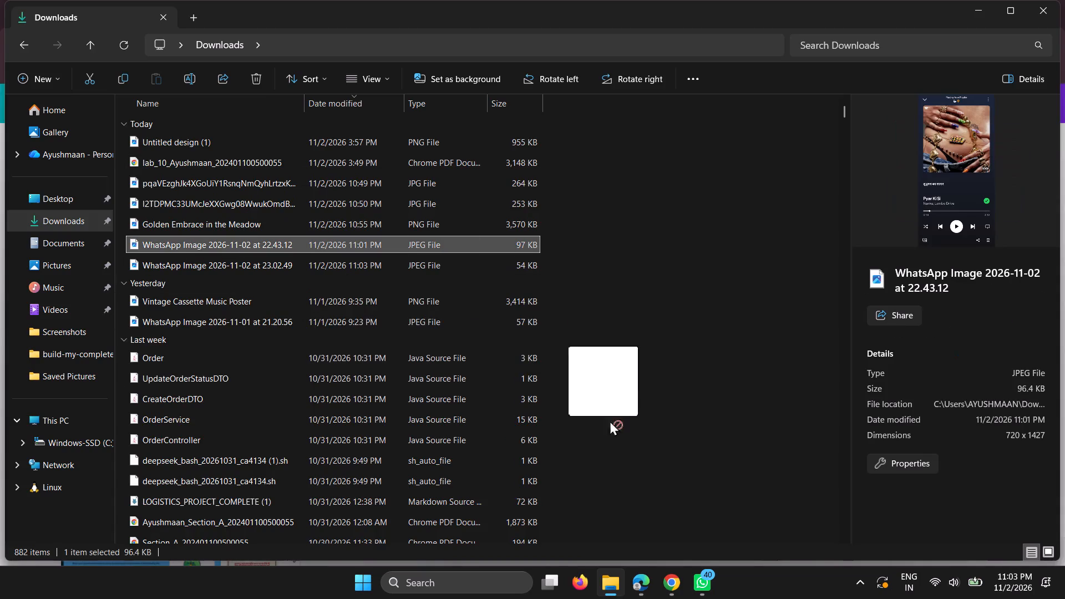
pyautogui.moveTo(610, 420); pyautogui.dragTo(561, 478)
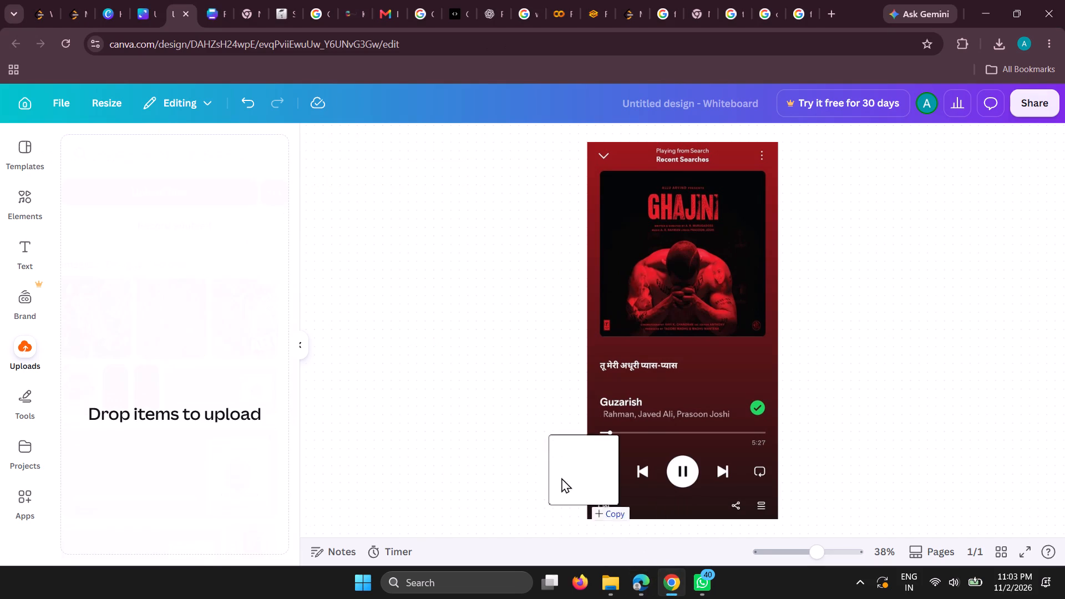
pyautogui.moveTo(561, 478); pyautogui.dragTo(148, 343)
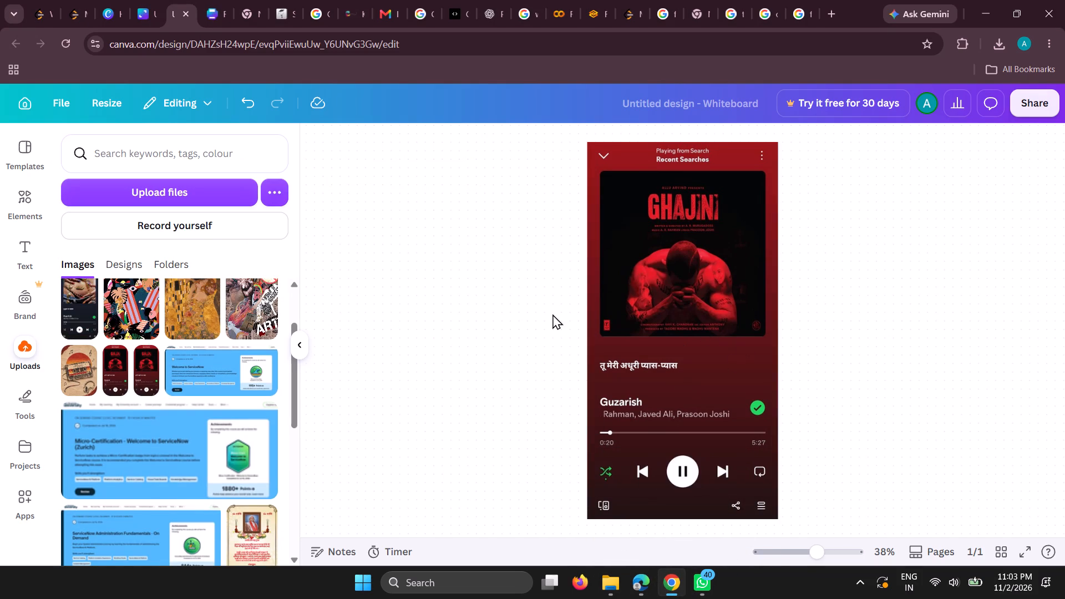
# Undo the placement of the Ghajini player image in the tall frame and select the emptied frame.
pyautogui.click(239, 102)
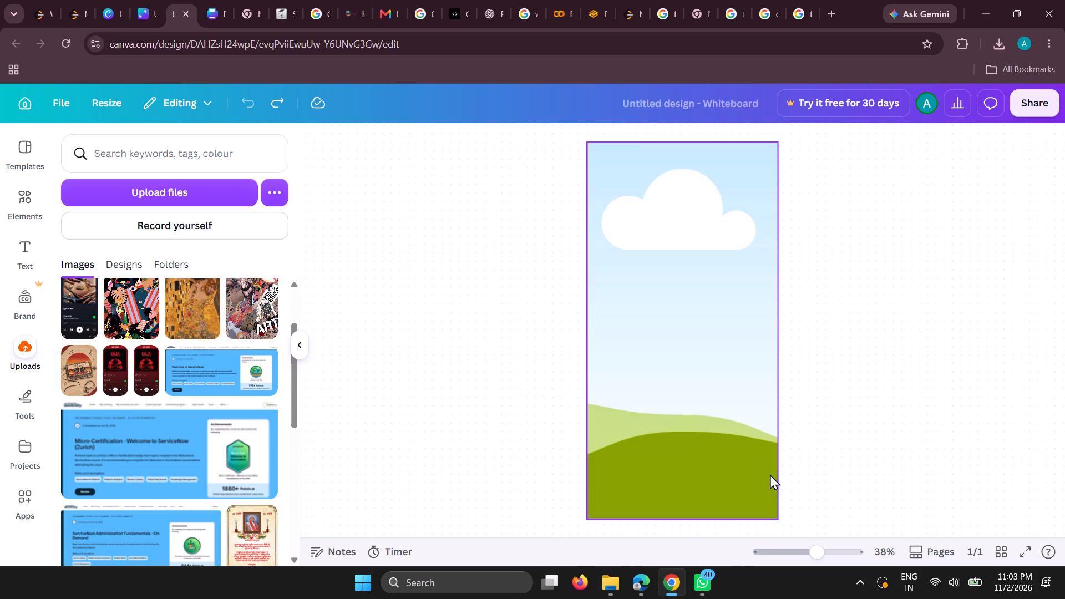
pyautogui.click(770, 474)
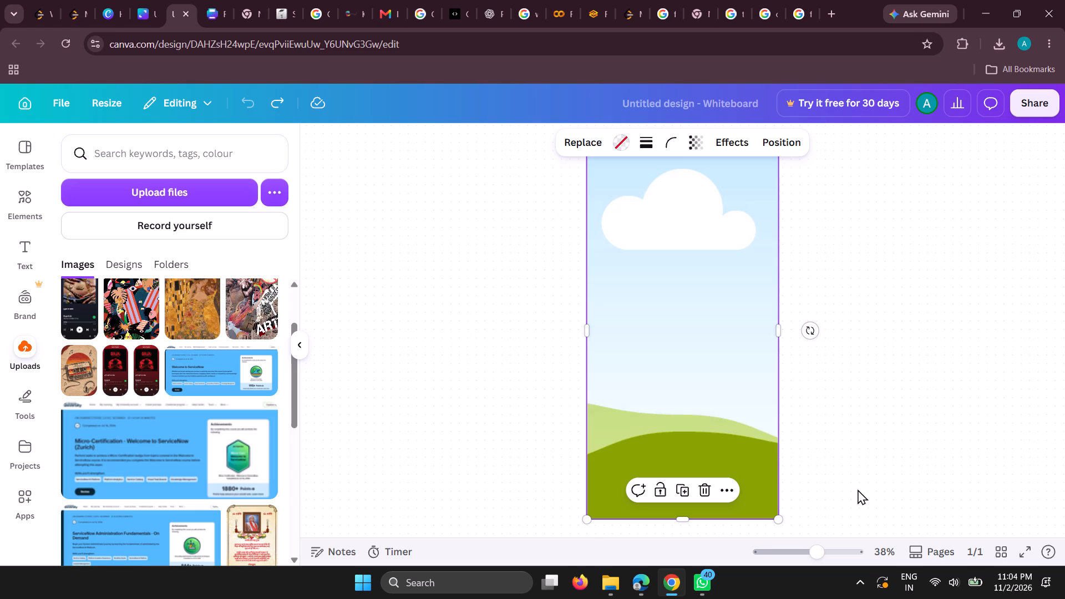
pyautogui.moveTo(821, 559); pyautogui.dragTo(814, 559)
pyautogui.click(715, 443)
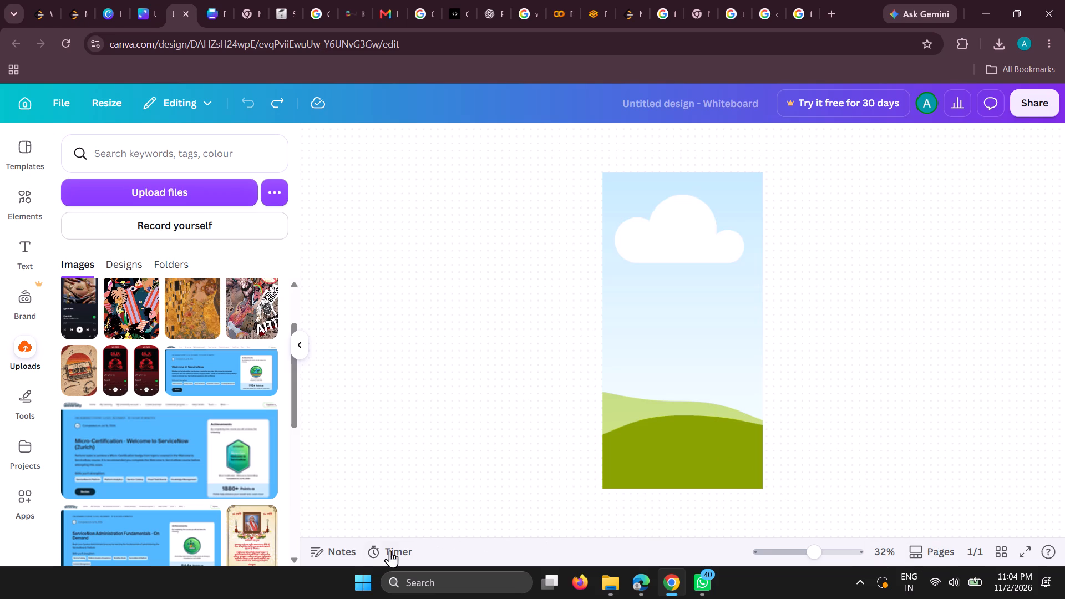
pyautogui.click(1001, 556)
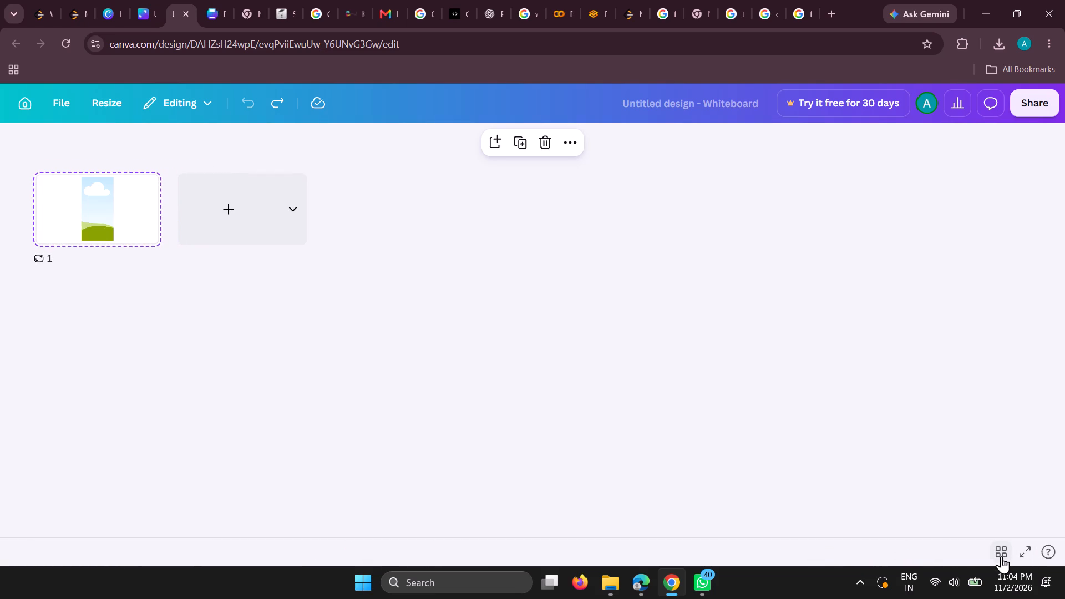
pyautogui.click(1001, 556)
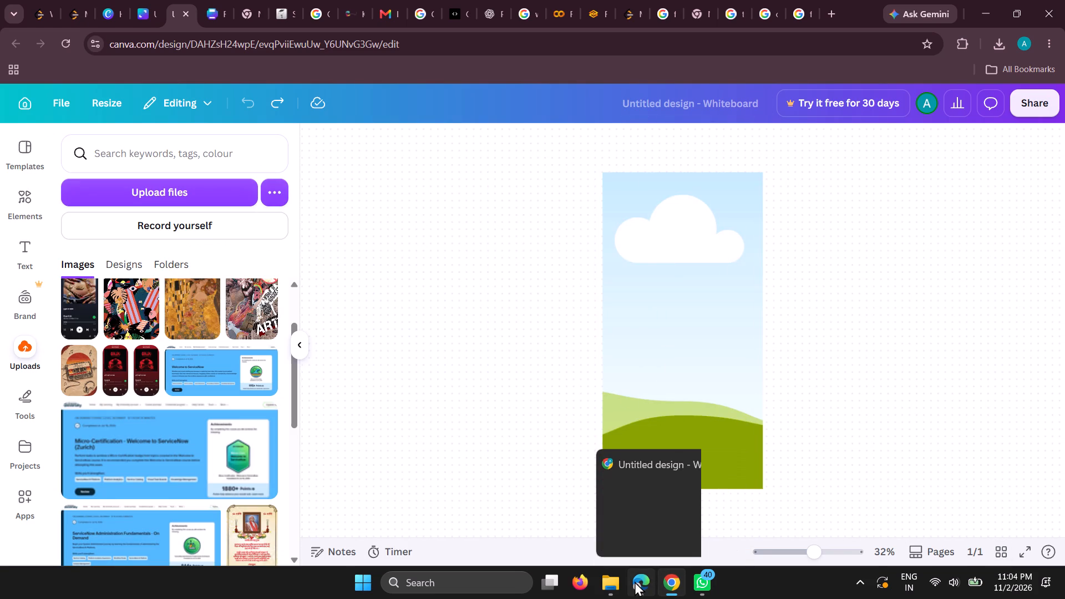
# Upload WhatsApp Image 2026-11-02 at 23.02.49 from Downloads to the Canva image uploads.
pyautogui.click(615, 522)
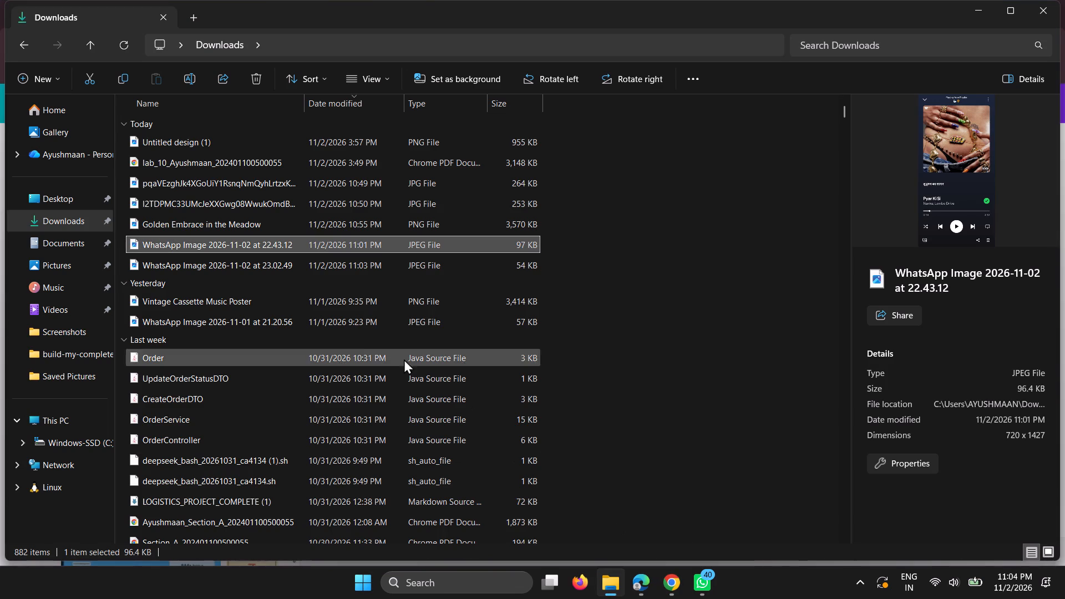
pyautogui.moveTo(305, 263); pyautogui.dragTo(682, 563)
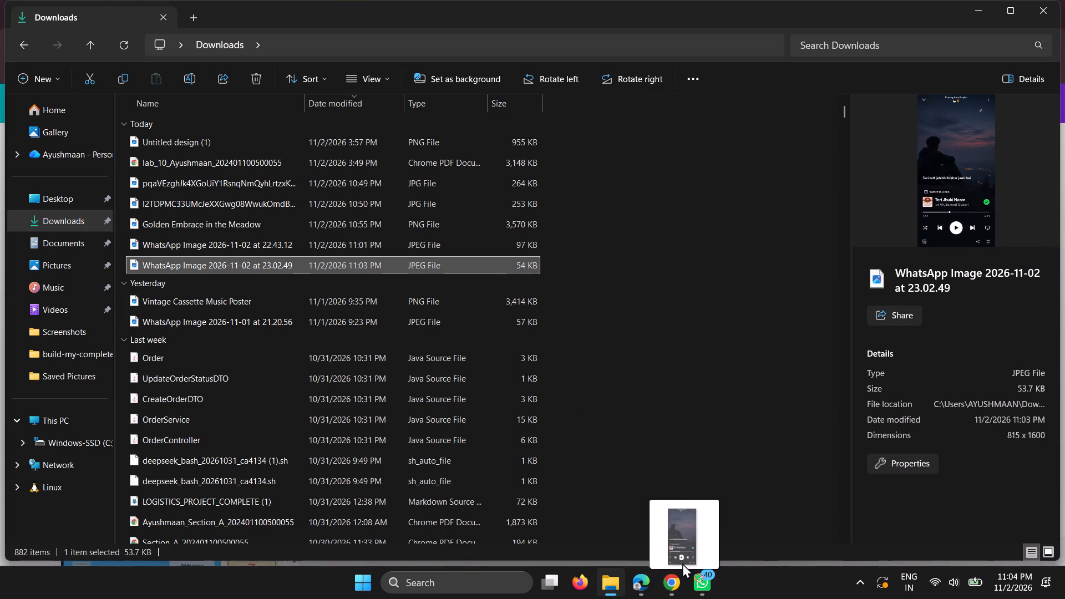
pyautogui.moveTo(682, 563); pyautogui.dragTo(219, 343)
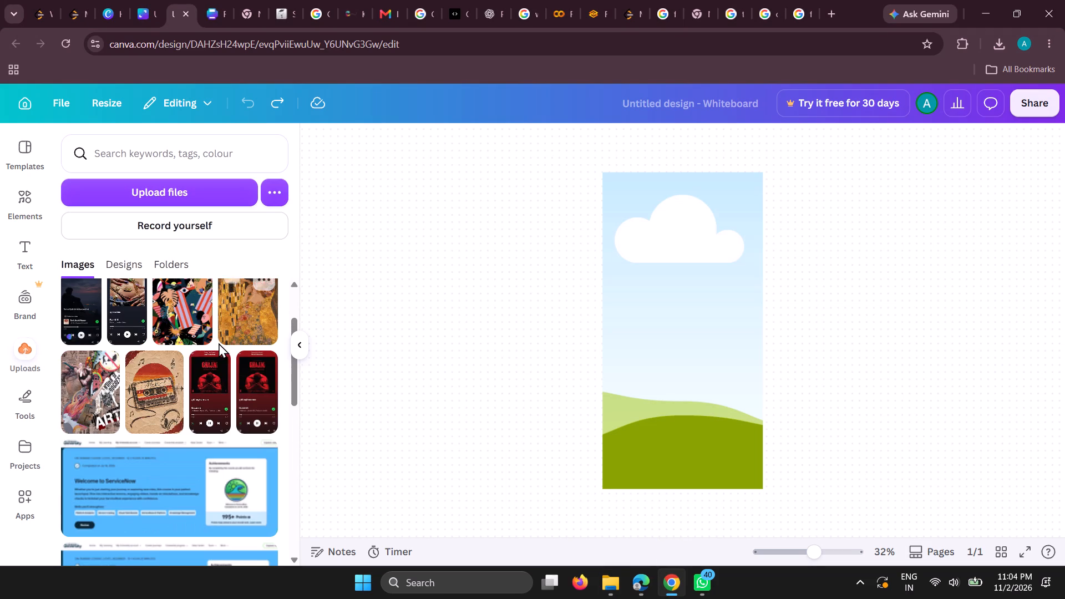
# Add the colourful illustration with striped shapes and leaves from the uploads over the tall frame and enlarge it to about 1,025 by 1,404.
pyautogui.click(188, 314)
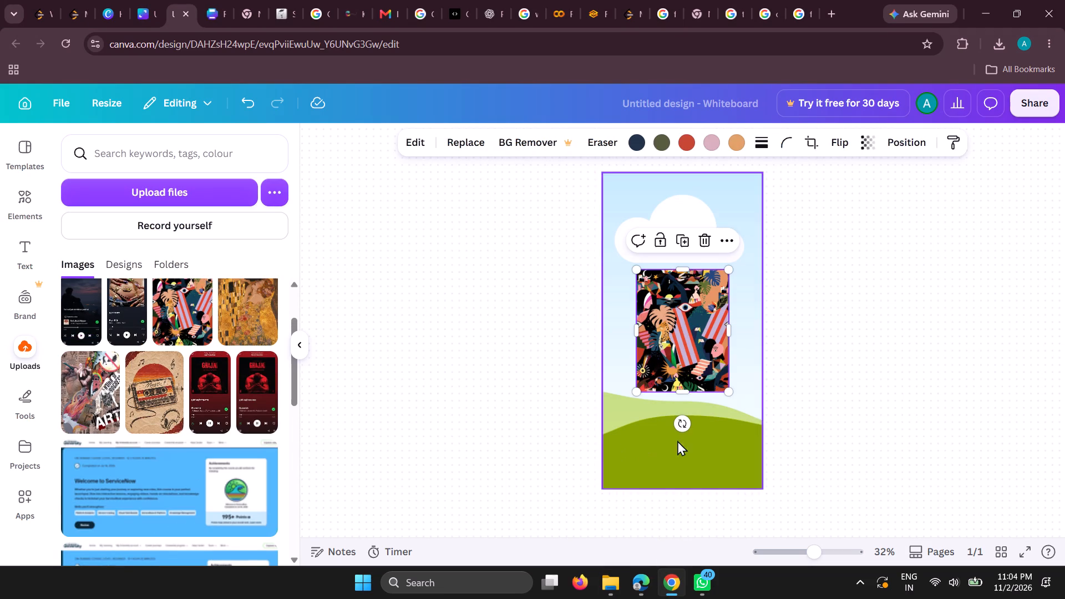
pyautogui.moveTo(731, 393); pyautogui.dragTo(753, 456)
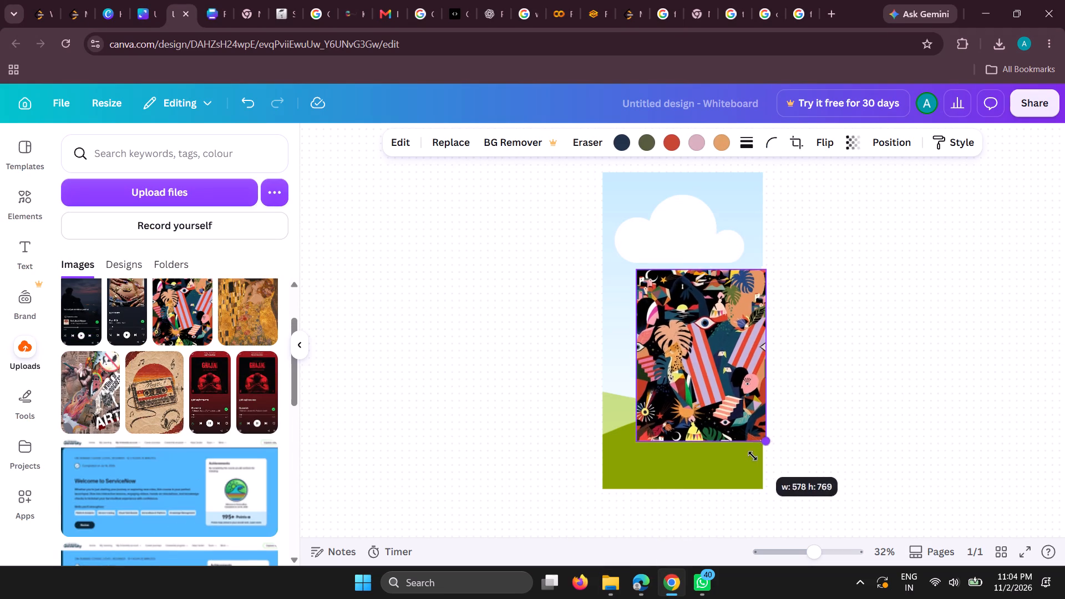
pyautogui.moveTo(753, 456); pyautogui.dragTo(748, 478)
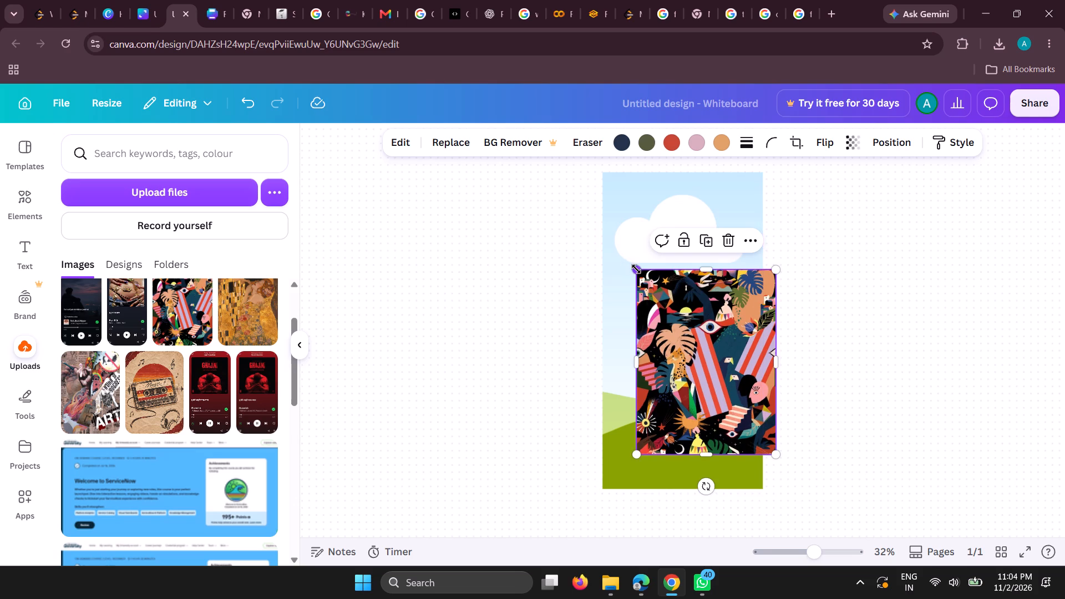
pyautogui.moveTo(636, 269); pyautogui.dragTo(607, 179)
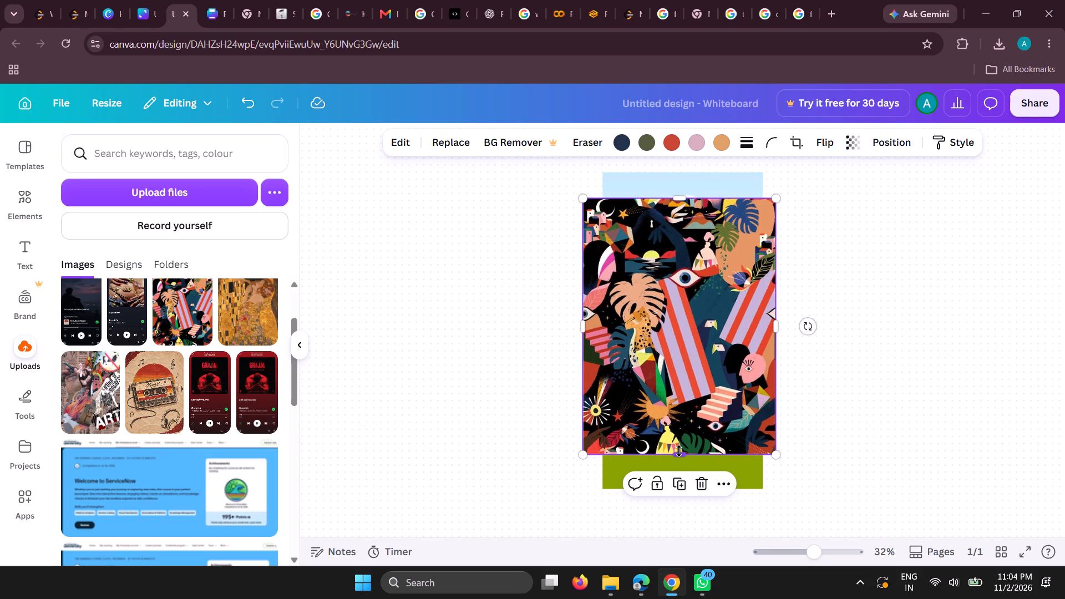
pyautogui.moveTo(679, 451); pyautogui.dragTo(680, 483)
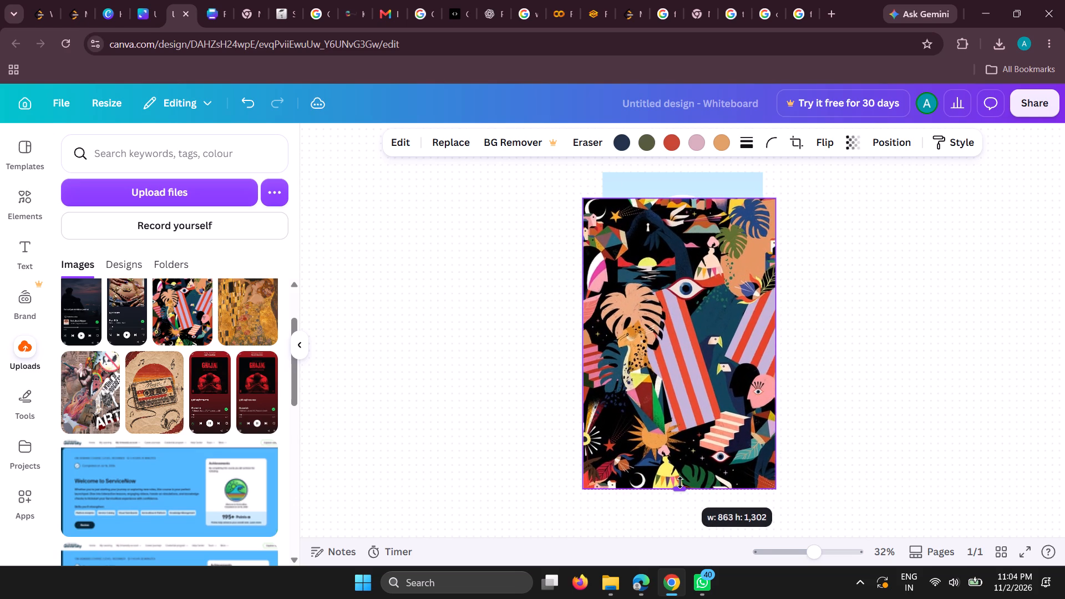
pyautogui.moveTo(680, 483); pyautogui.dragTo(723, 461)
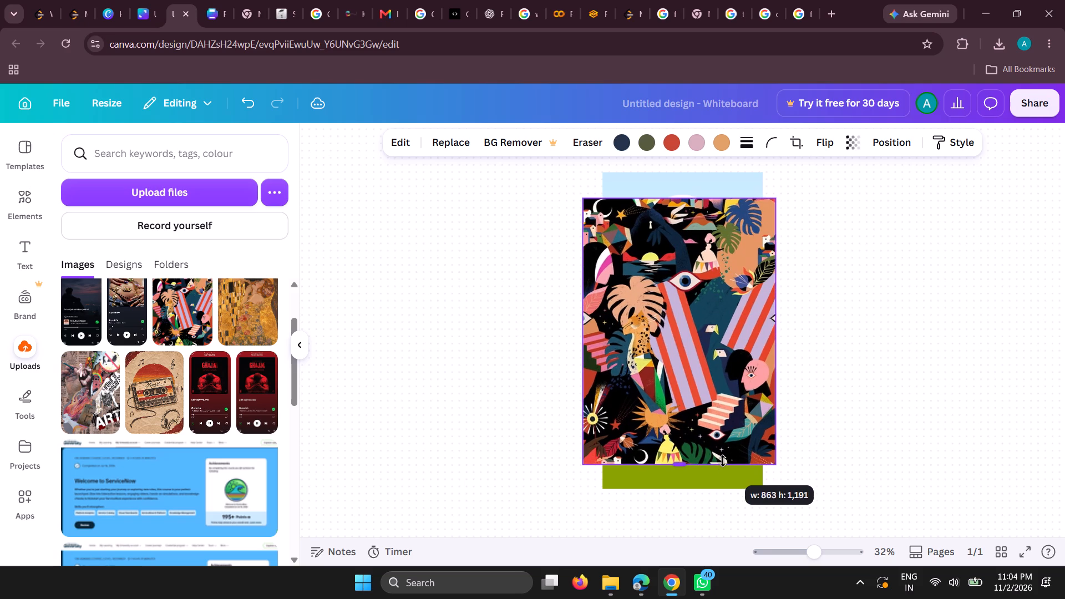
pyautogui.moveTo(723, 461); pyautogui.dragTo(723, 459)
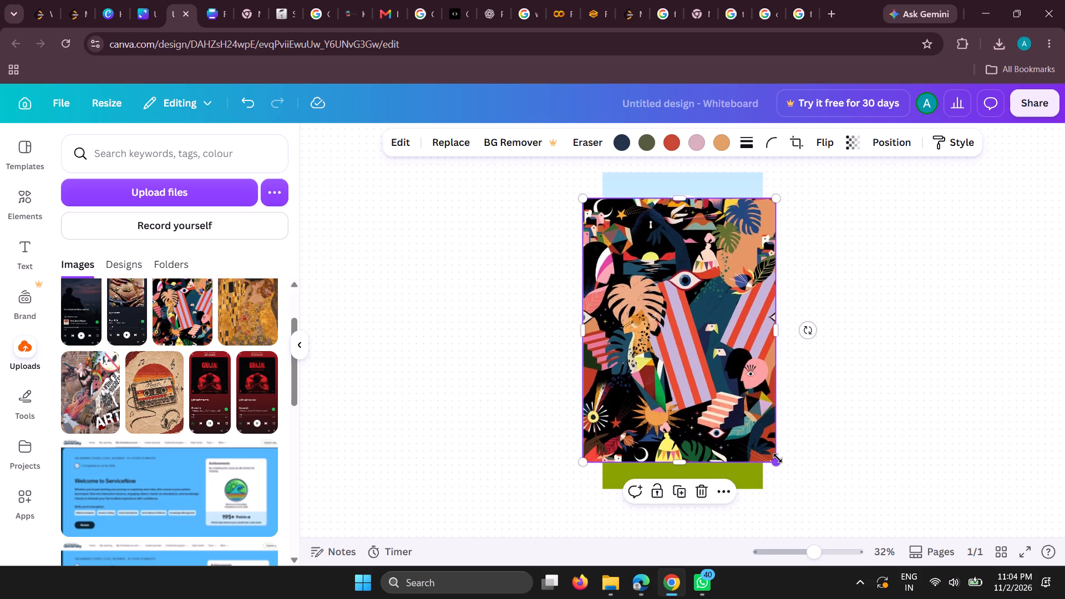
pyautogui.moveTo(778, 459); pyautogui.dragTo(793, 487)
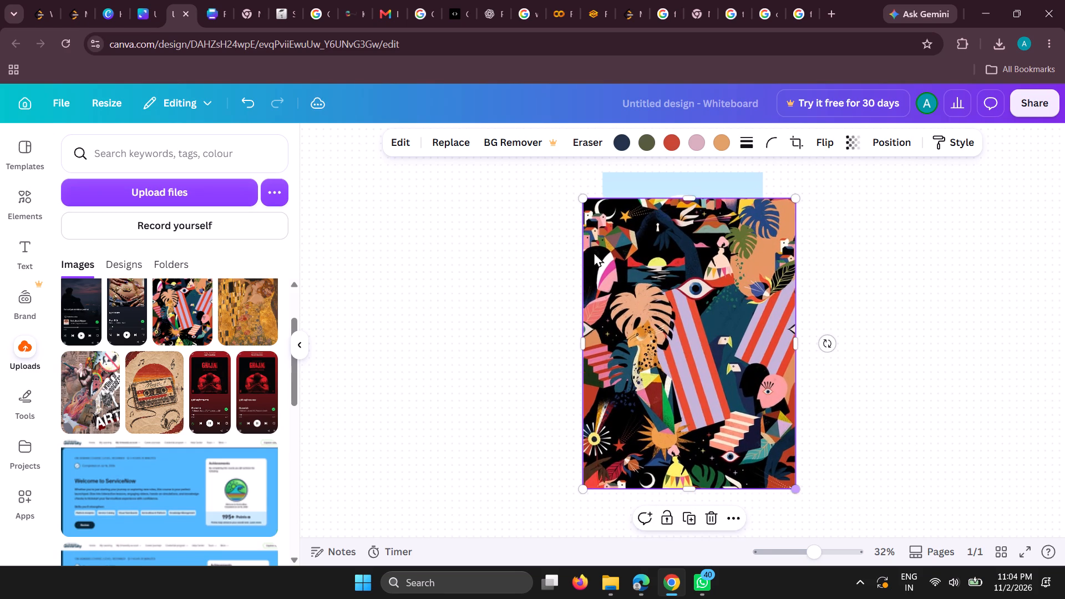
pyautogui.moveTo(582, 197); pyautogui.dragTo(569, 170)
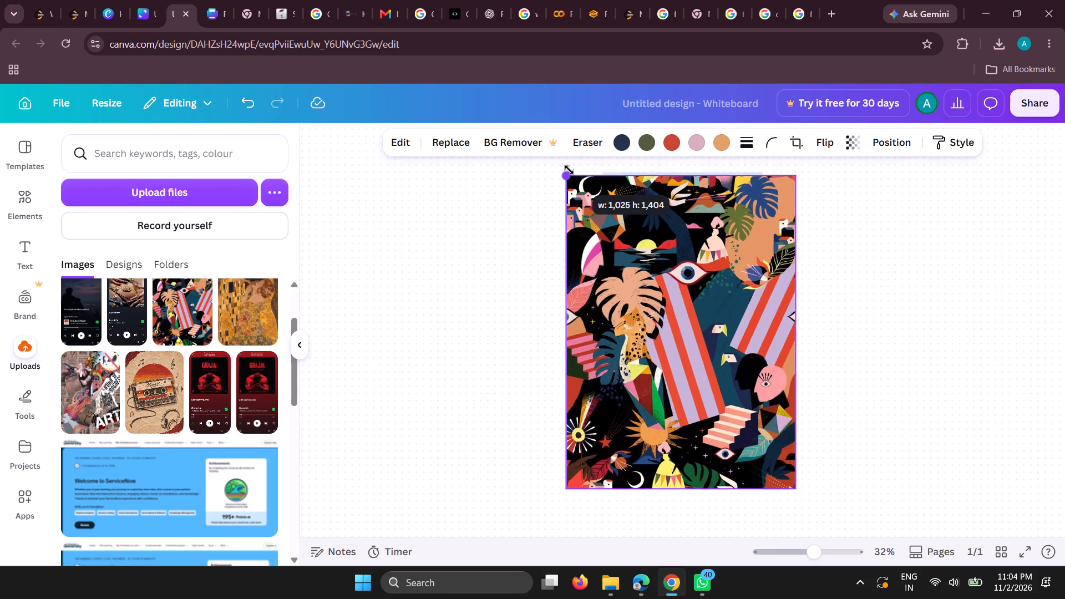
pyautogui.moveTo(569, 170); pyautogui.dragTo(569, 170)
# Move the enlarged colourful illustration off the tall frame to the empty whiteboard area on its right.
pyautogui.moveTo(689, 298); pyautogui.dragTo(954, 306)
# Delete the empty frame with the cloud and hill placeholder.
pyautogui.click(755, 302)
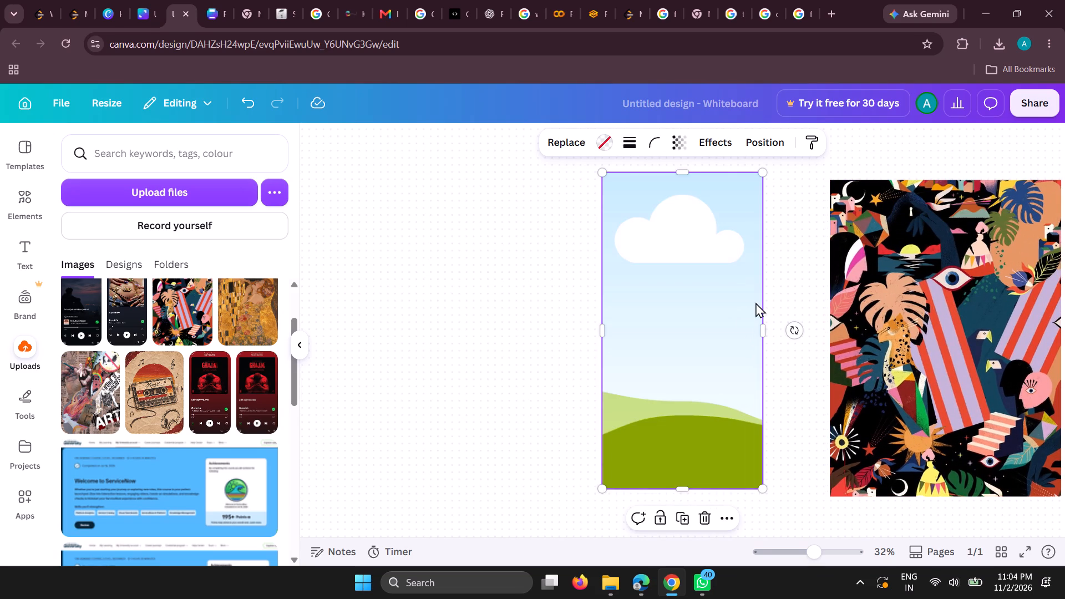
pyautogui.click(703, 516)
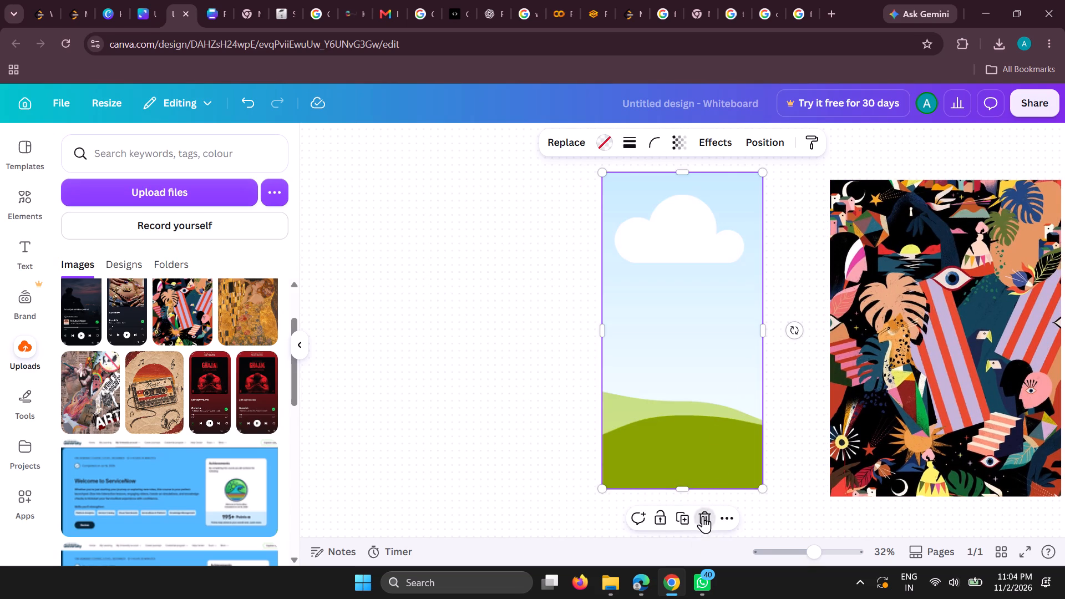
# Move the abstract artwork to where the frame stood and resize it to about 1,032 by 1,413 px.
pyautogui.moveTo(911, 368); pyautogui.dragTo(687, 376)
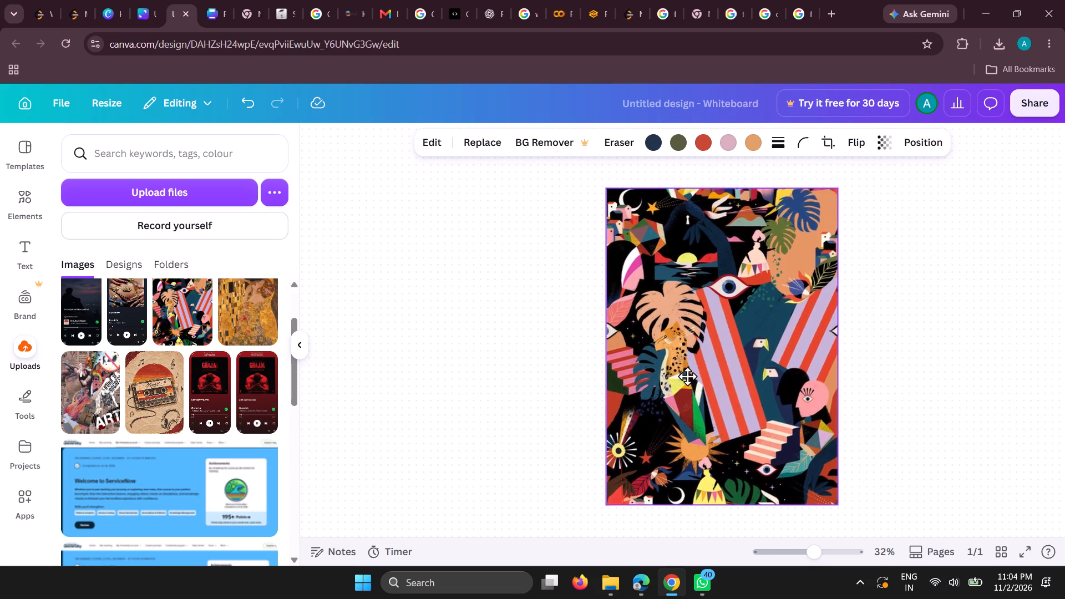
pyautogui.moveTo(687, 376); pyautogui.dragTo(646, 369)
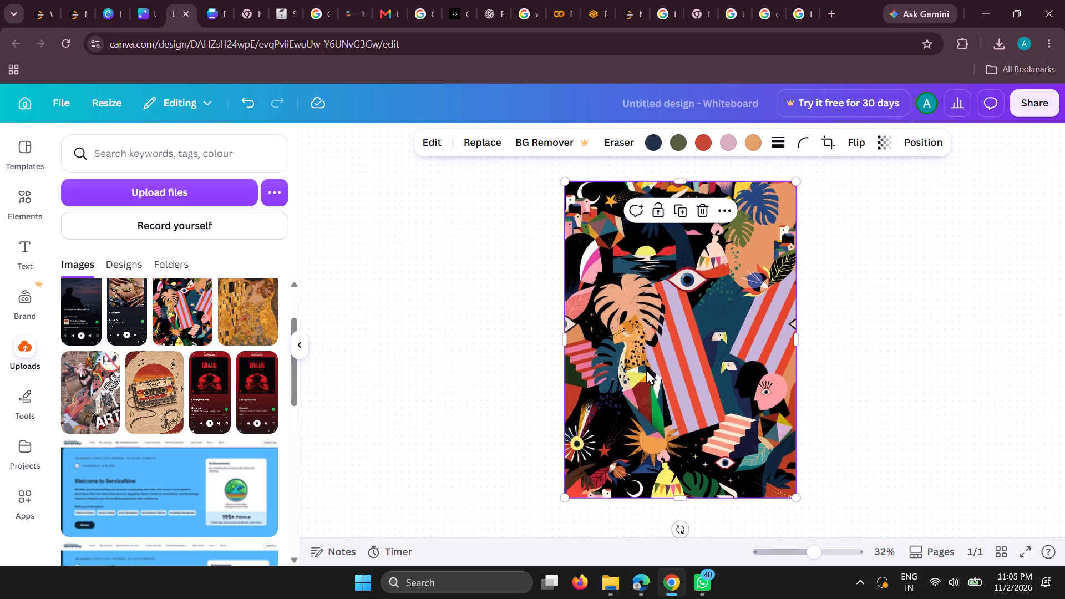
pyautogui.moveTo(795, 496); pyautogui.dragTo(792, 495)
pyautogui.moveTo(792, 495); pyautogui.dragTo(758, 469)
pyautogui.moveTo(616, 299); pyautogui.dragTo(628, 323)
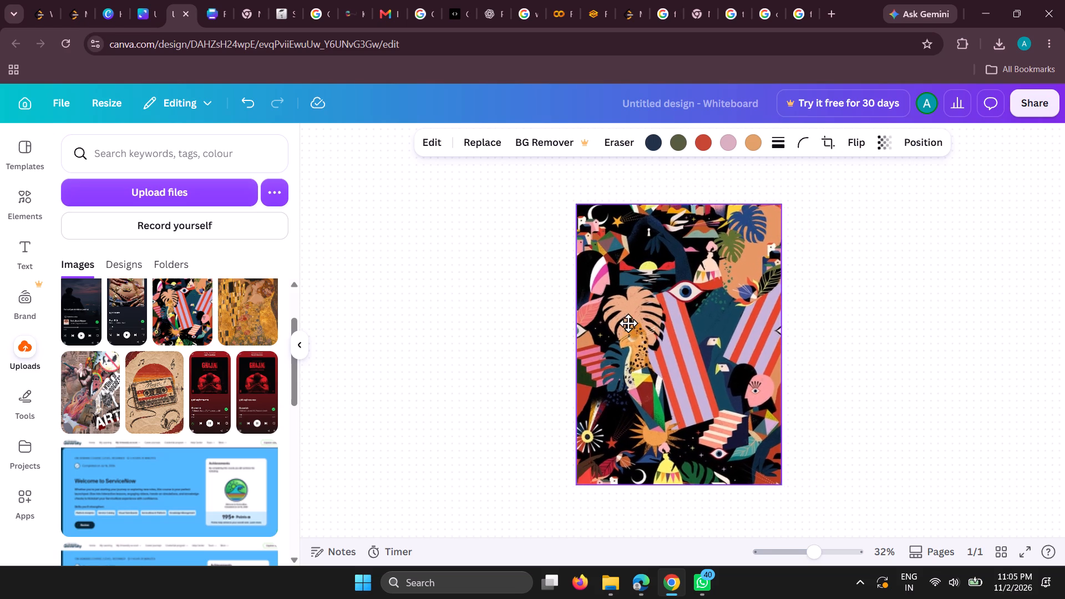
pyautogui.moveTo(628, 323); pyautogui.dragTo(624, 317)
pyautogui.moveTo(571, 197); pyautogui.dragTo(554, 181)
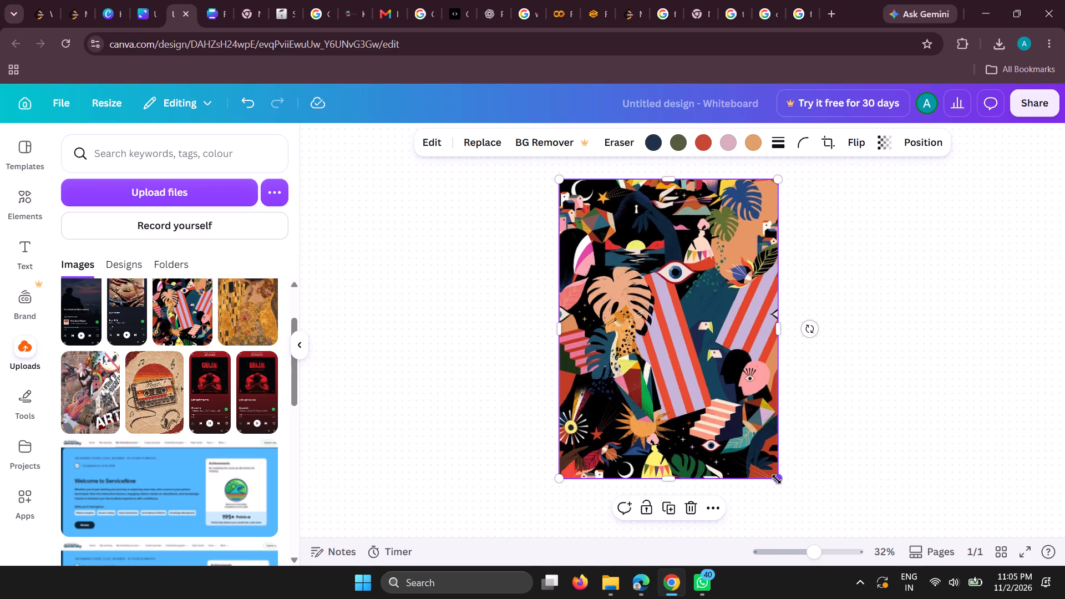
pyautogui.moveTo(776, 479); pyautogui.dragTo(793, 491)
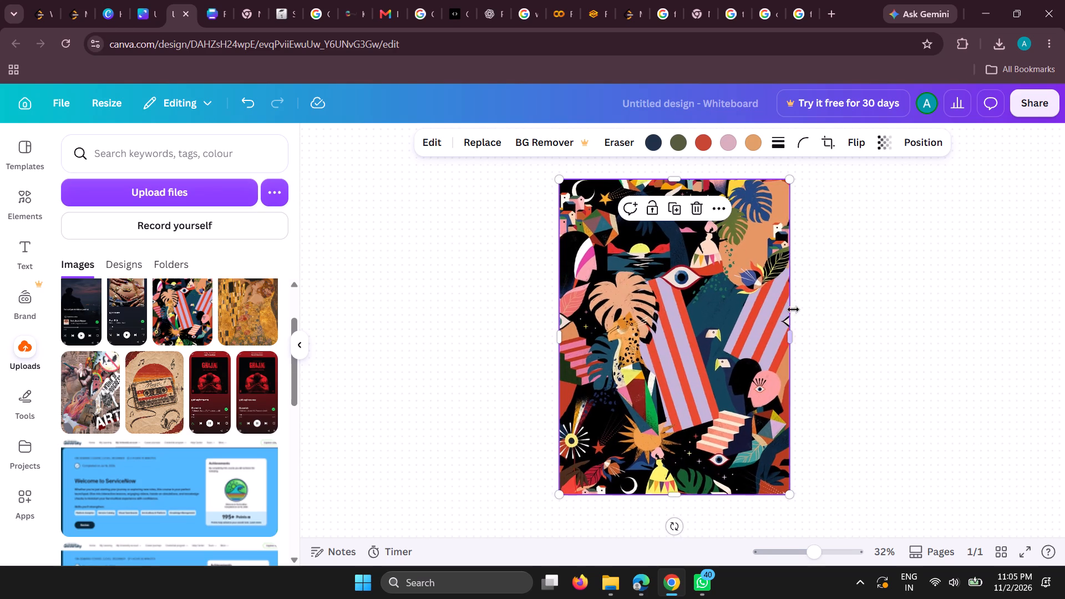
pyautogui.moveTo(672, 345); pyautogui.dragTo(656, 348)
pyautogui.moveTo(656, 348); pyautogui.dragTo(654, 352)
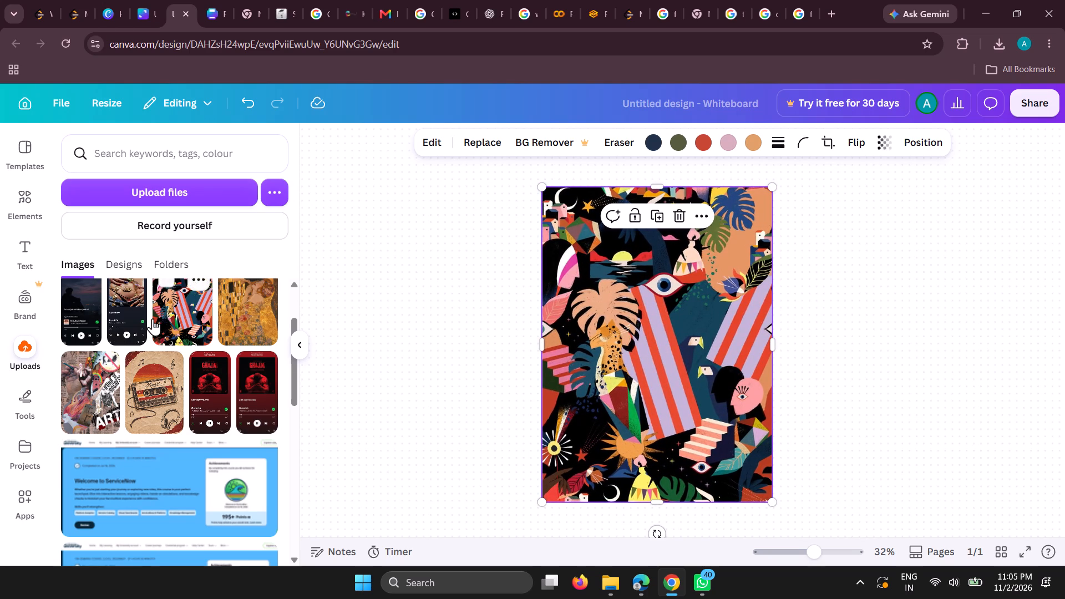
# Add the uploaded Pyar Ki Si player screenshot over the abstract artwork and enlarge it to cover roughly half the artwork's width.
pyautogui.click(123, 312)
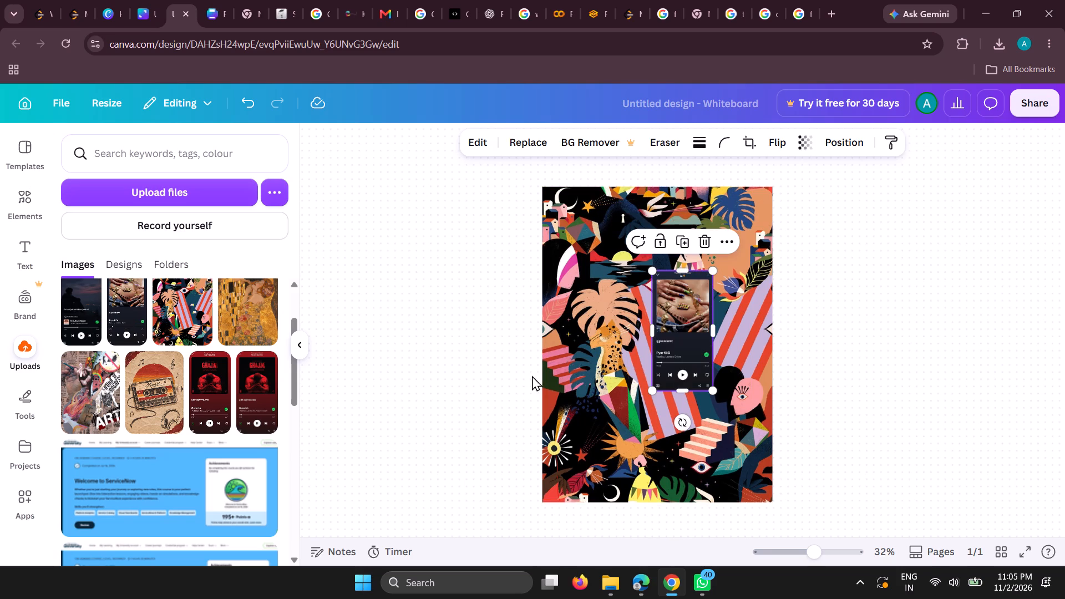
pyautogui.moveTo(698, 324); pyautogui.dragTo(674, 336)
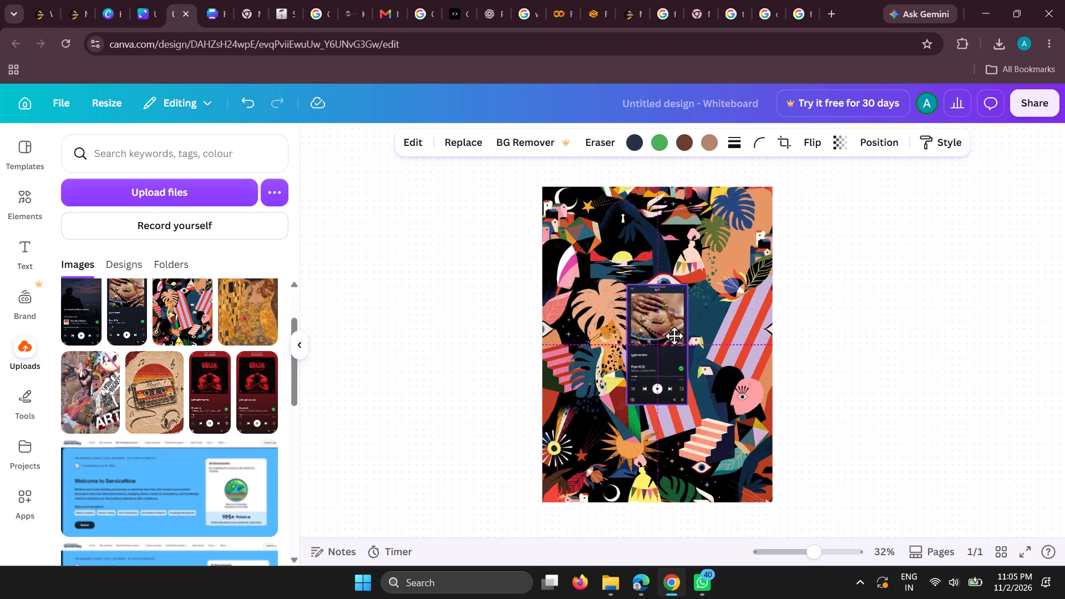
pyautogui.moveTo(674, 336); pyautogui.dragTo(673, 336)
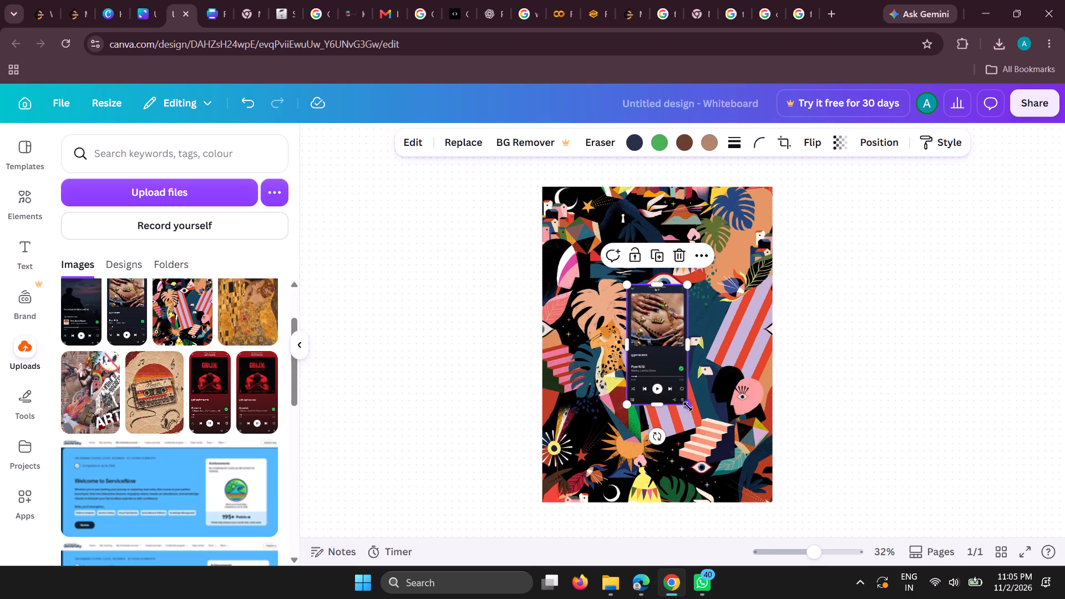
pyautogui.moveTo(689, 409); pyautogui.dragTo(748, 505)
pyautogui.moveTo(666, 373); pyautogui.dragTo(641, 327)
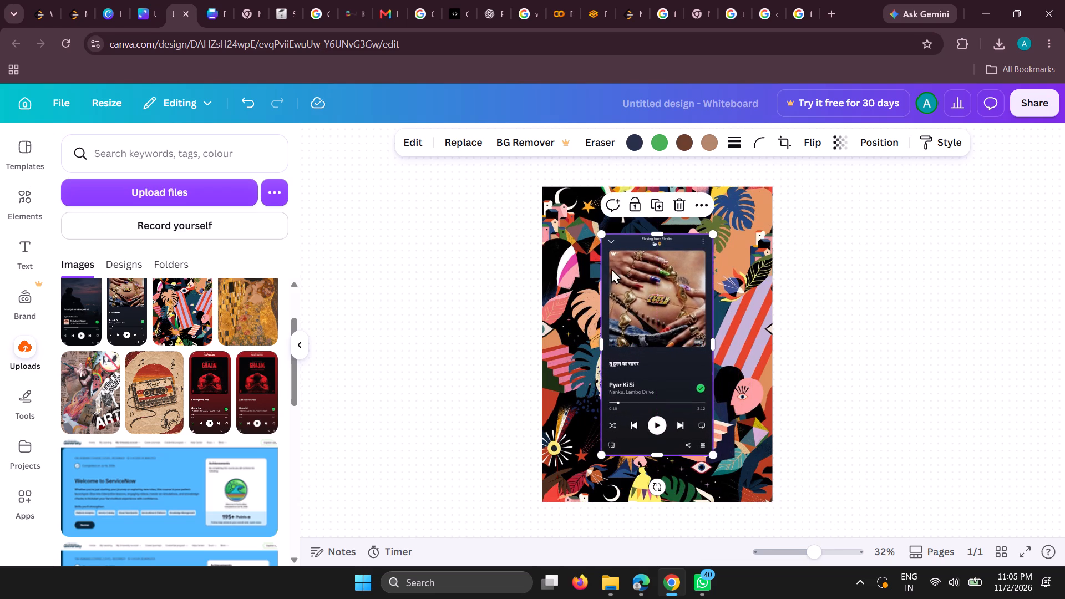
pyautogui.moveTo(599, 237); pyautogui.dragTo(575, 220)
# Inspect the abstract artwork's position settings and its layer order, including the overlapping layers.
pyautogui.click(767, 269)
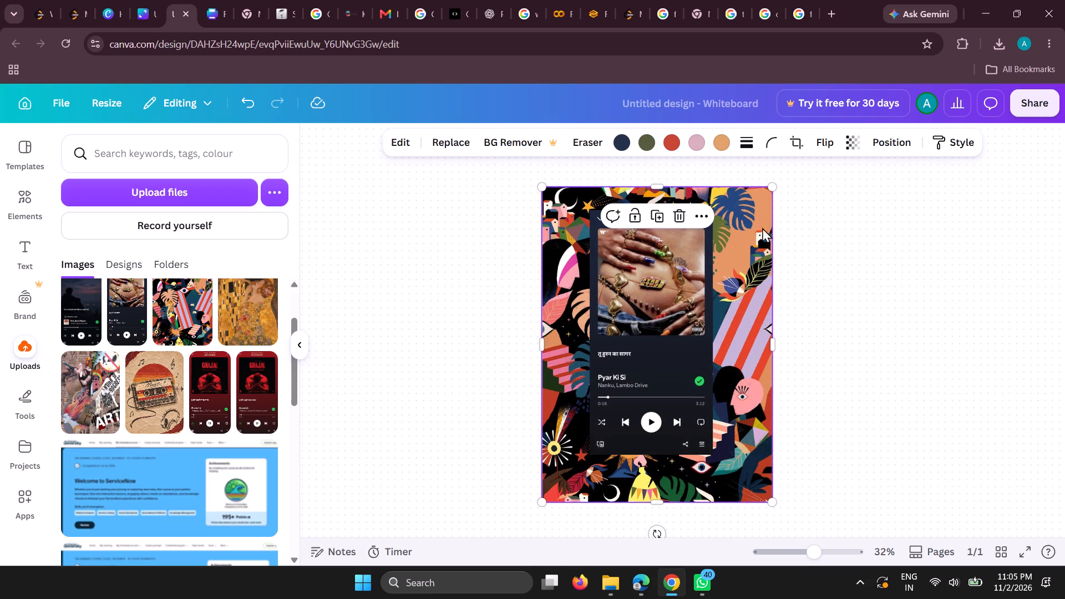
pyautogui.click(699, 213)
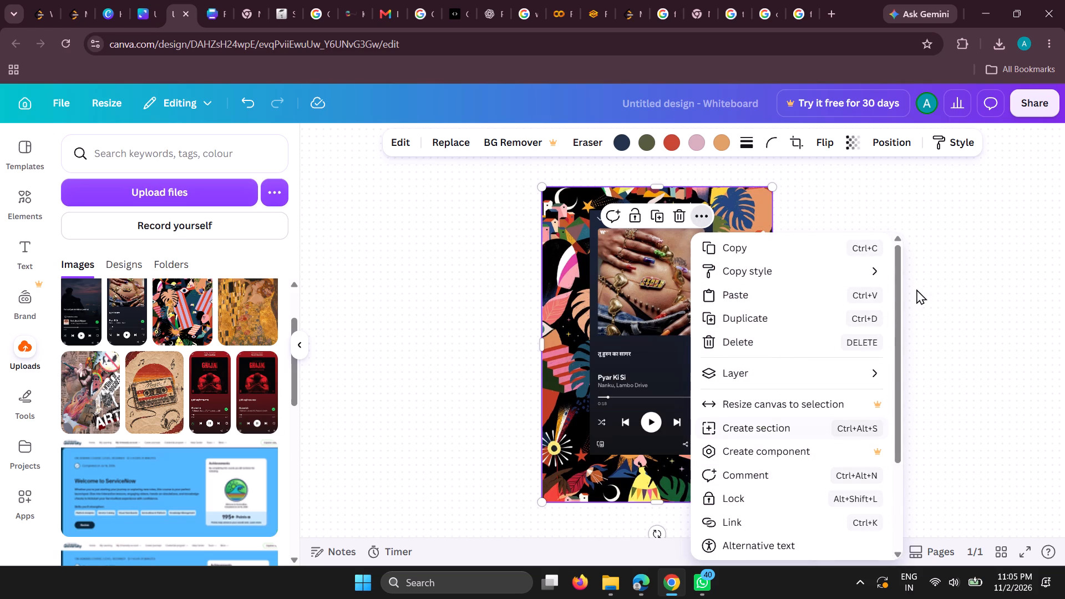
pyautogui.click(887, 146)
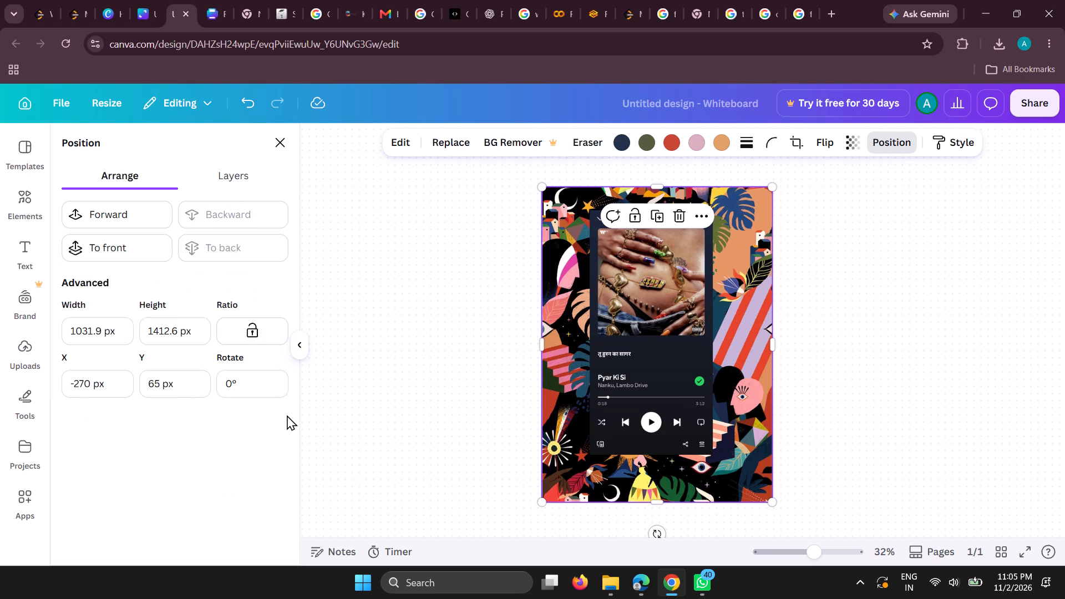
pyautogui.click(209, 180)
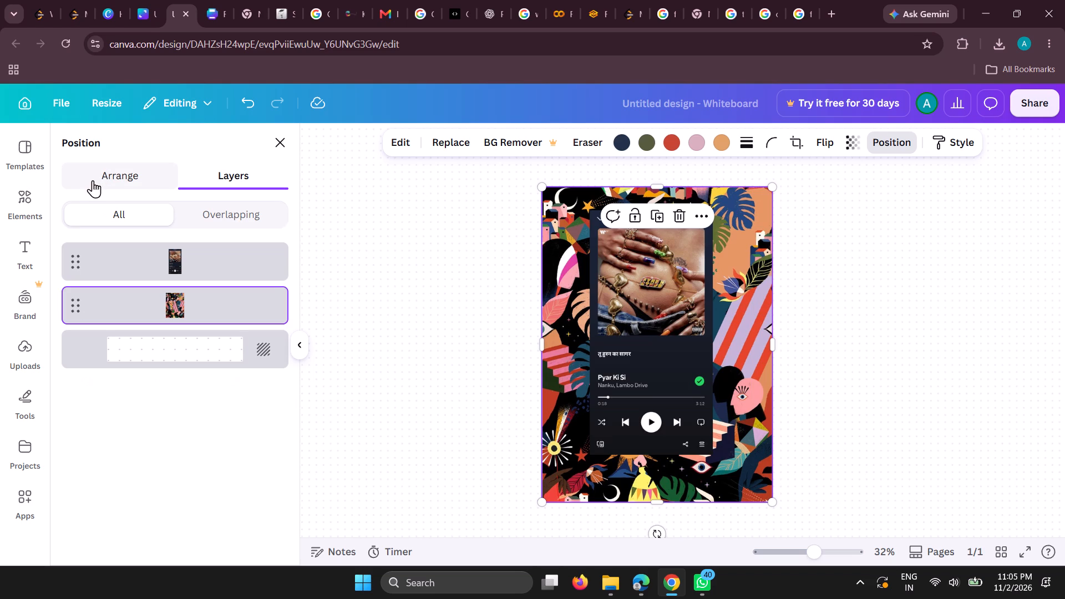
pyautogui.click(221, 214)
pyautogui.click(129, 216)
pyautogui.click(277, 131)
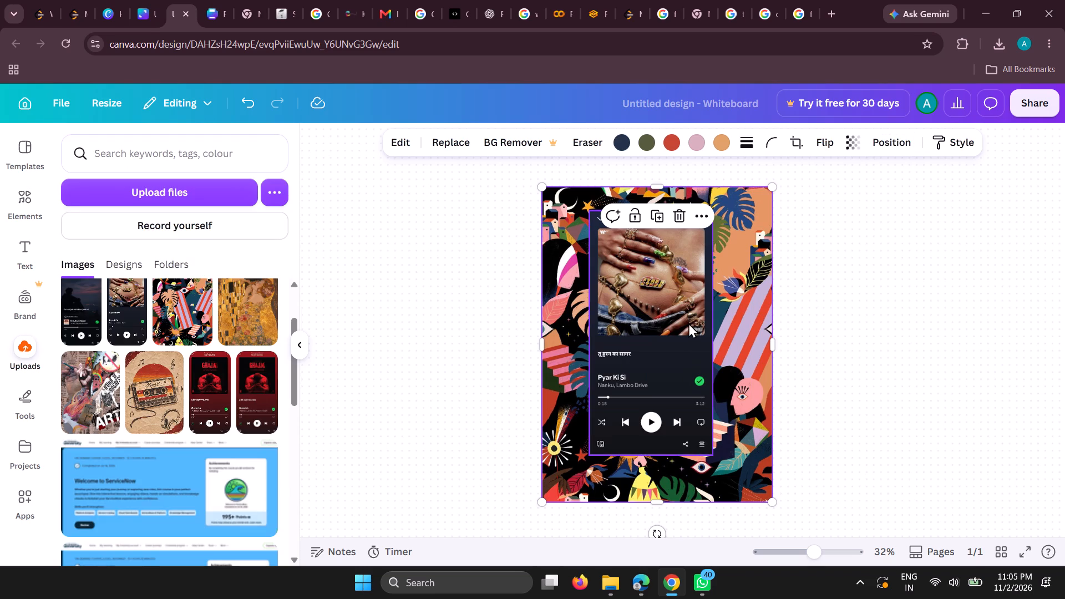
# Centre the Pyar Ki Si player horizontally on the abstract artwork.
pyautogui.moveTo(663, 322); pyautogui.dragTo(673, 331)
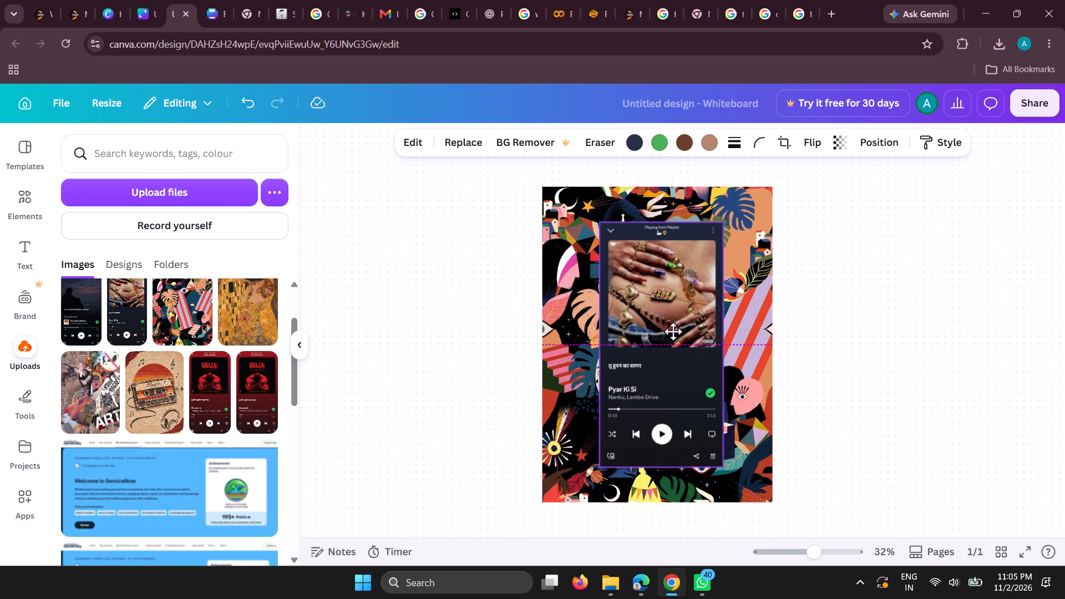
pyautogui.moveTo(673, 331); pyautogui.dragTo(666, 329)
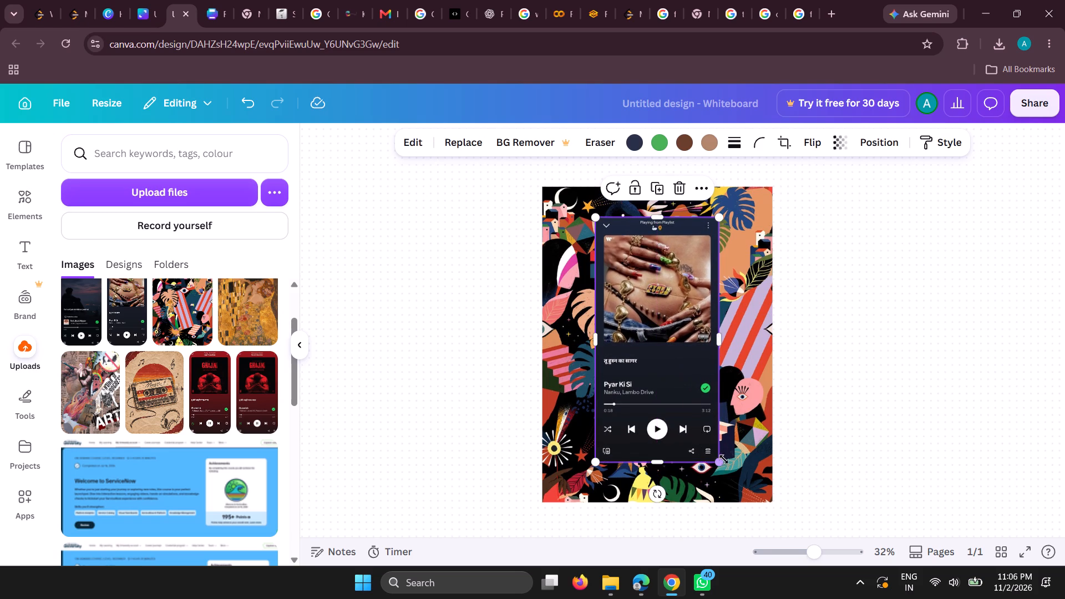
# Shrink the abstract artwork behind the player to about 950 by 1,301.
pyautogui.click(770, 493)
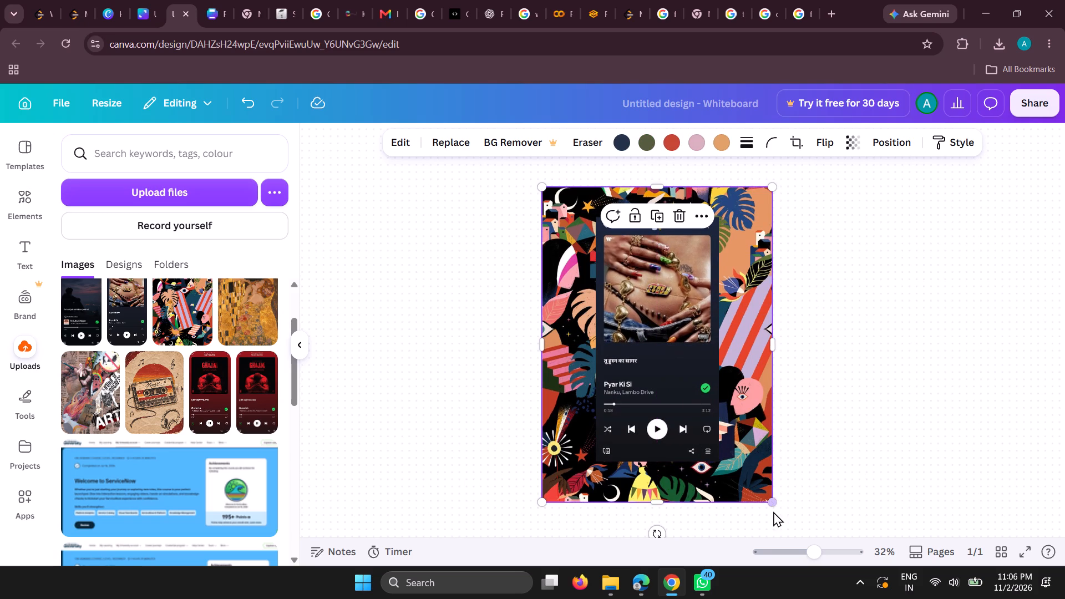
pyautogui.moveTo(774, 503); pyautogui.dragTo(750, 480)
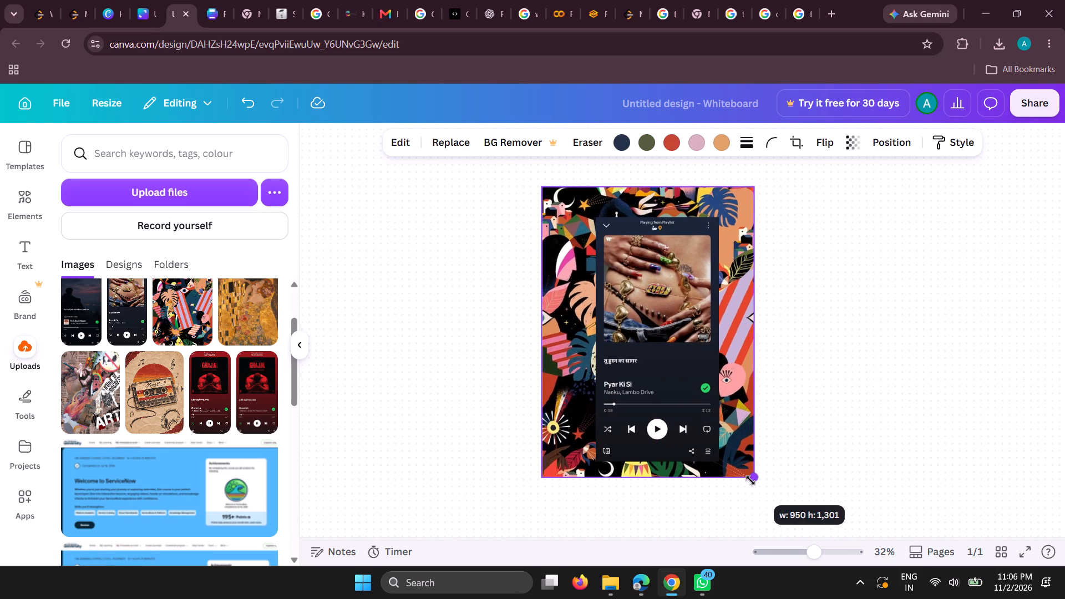
pyautogui.moveTo(750, 480); pyautogui.dragTo(752, 483)
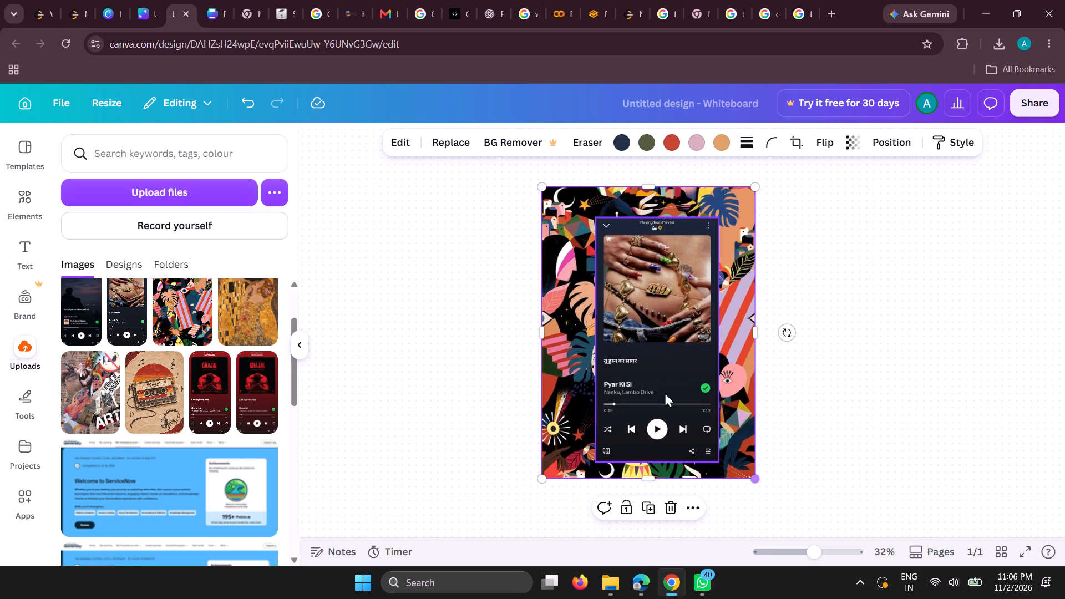
# Reposition the Pyar Ki Si player so it is centred horizontally on the abstract artwork, with small margins above and below.
pyautogui.moveTo(643, 349); pyautogui.dragTo(636, 345)
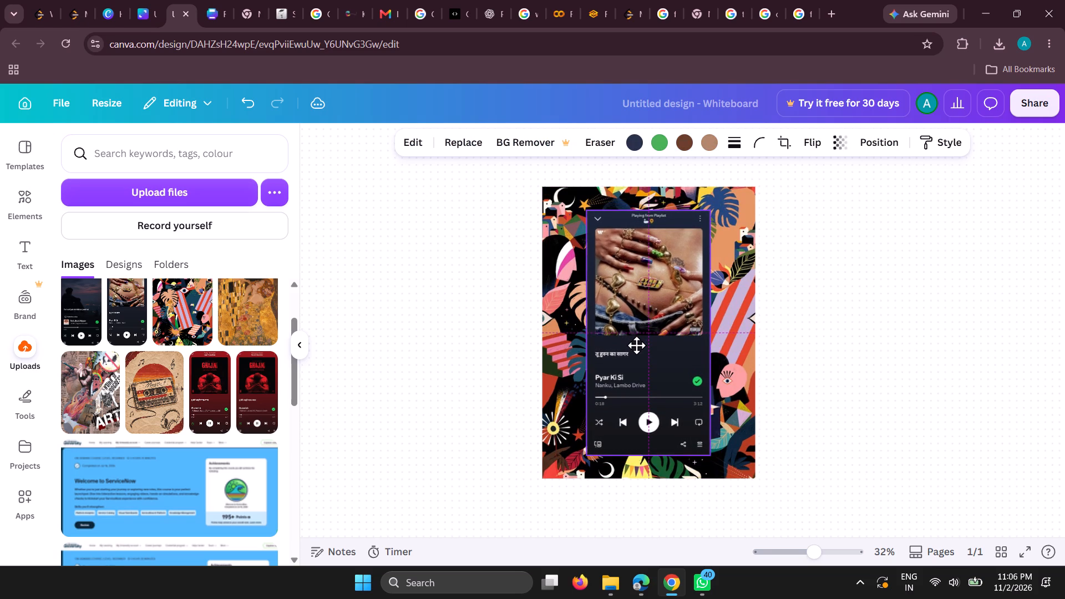
pyautogui.moveTo(636, 345); pyautogui.dragTo(637, 347)
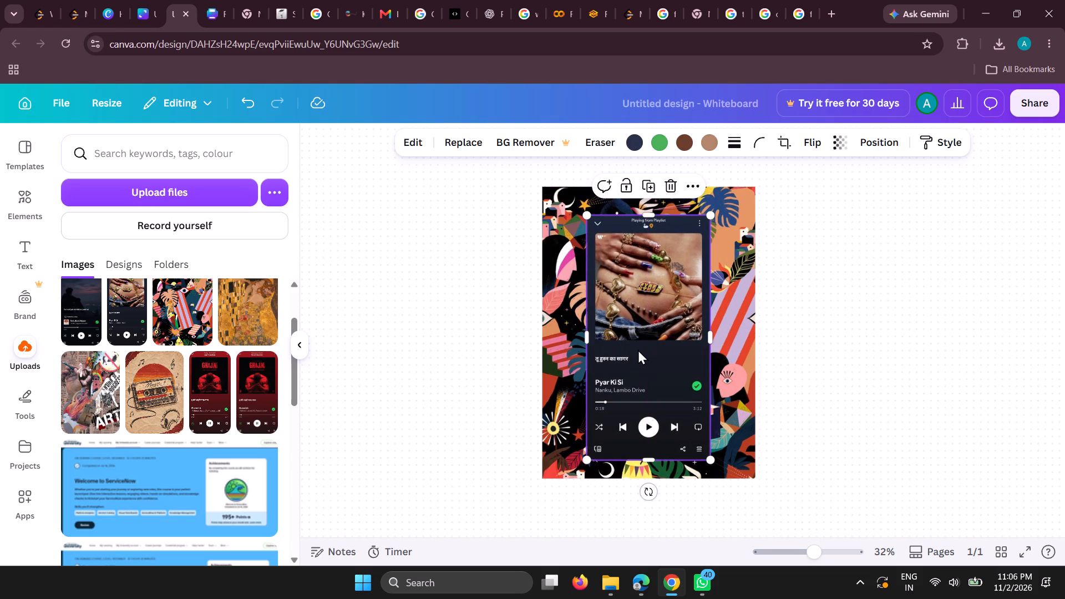
# Crop the bottom of the Pyar Ki Si player to just below the artist line, cutting off the playback controls.
pyautogui.moveTo(647, 460); pyautogui.dragTo(648, 446)
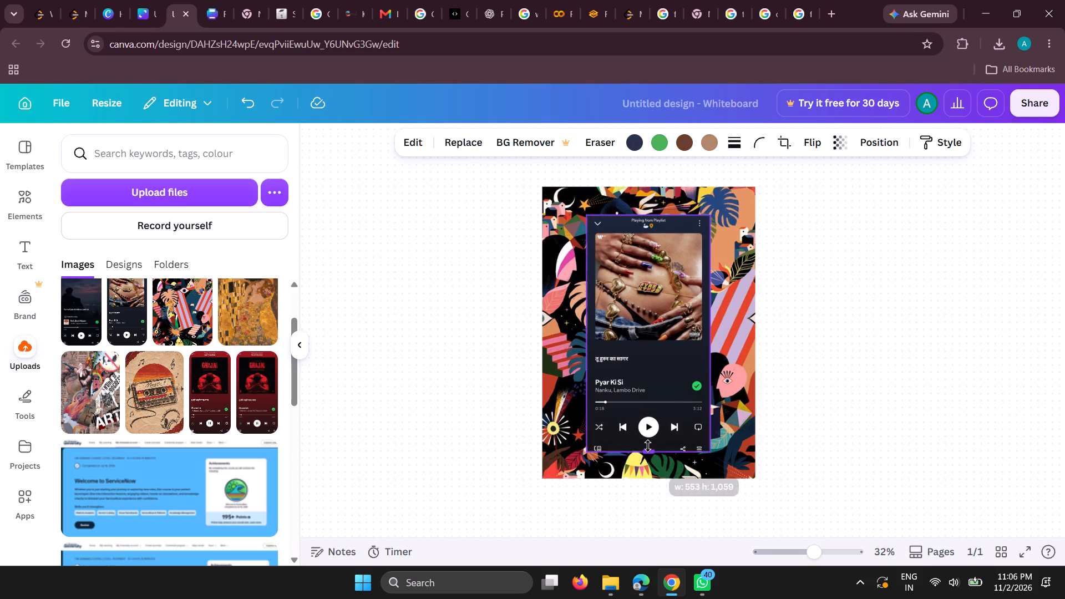
pyautogui.moveTo(648, 446); pyautogui.dragTo(648, 399)
pyautogui.click(640, 316)
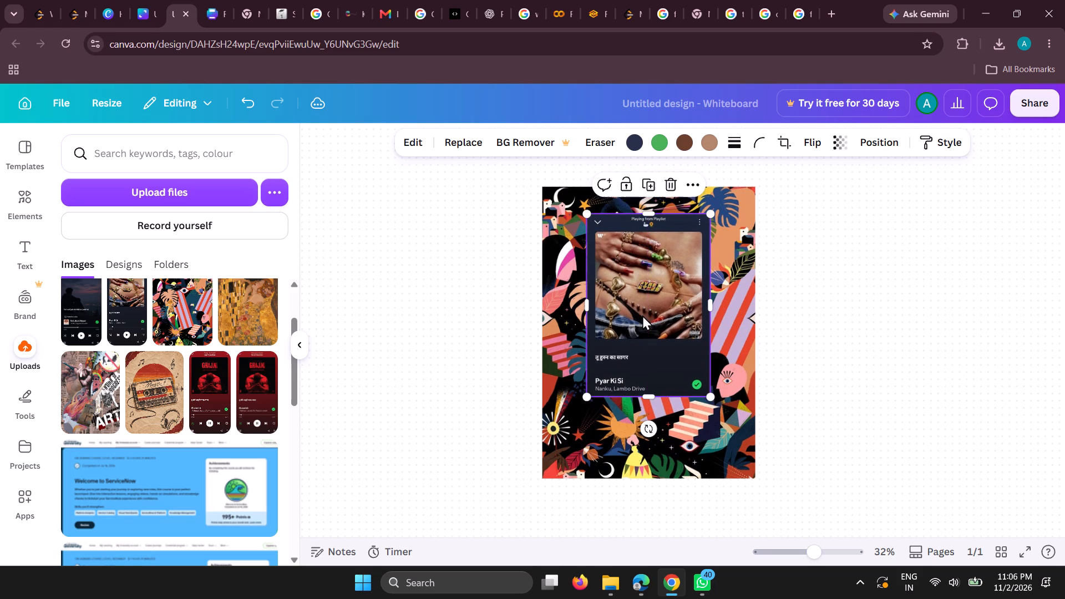
# Enlarge the cropped player to about 640 wide and recentre it horizontally, slightly above the artwork's middle.
pyautogui.moveTo(710, 395); pyautogui.dragTo(716, 400)
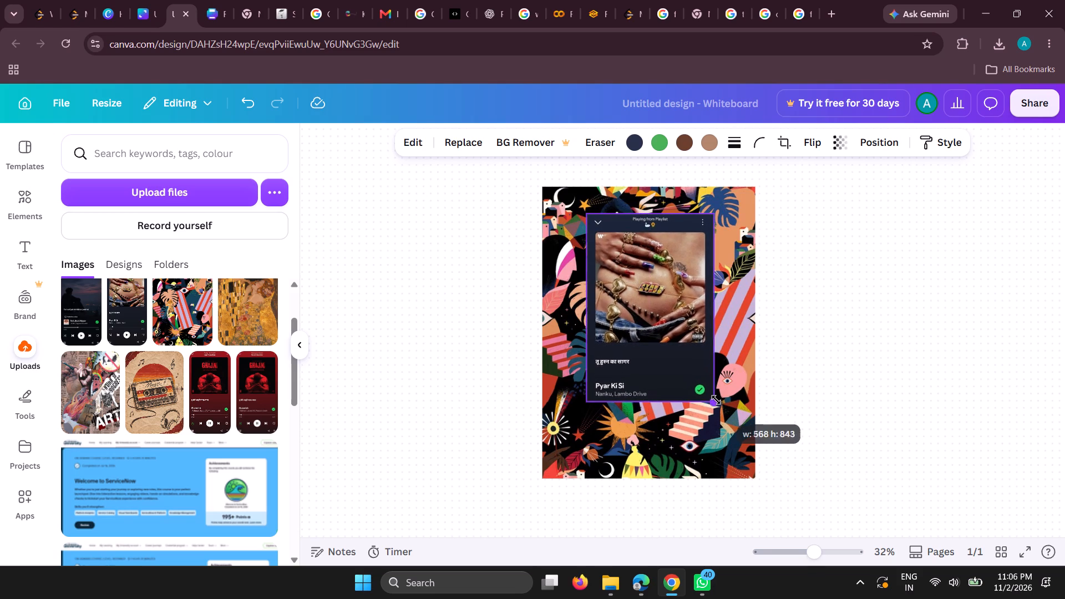
pyautogui.moveTo(716, 400); pyautogui.dragTo(740, 417)
pyautogui.moveTo(661, 319); pyautogui.dragTo(650, 333)
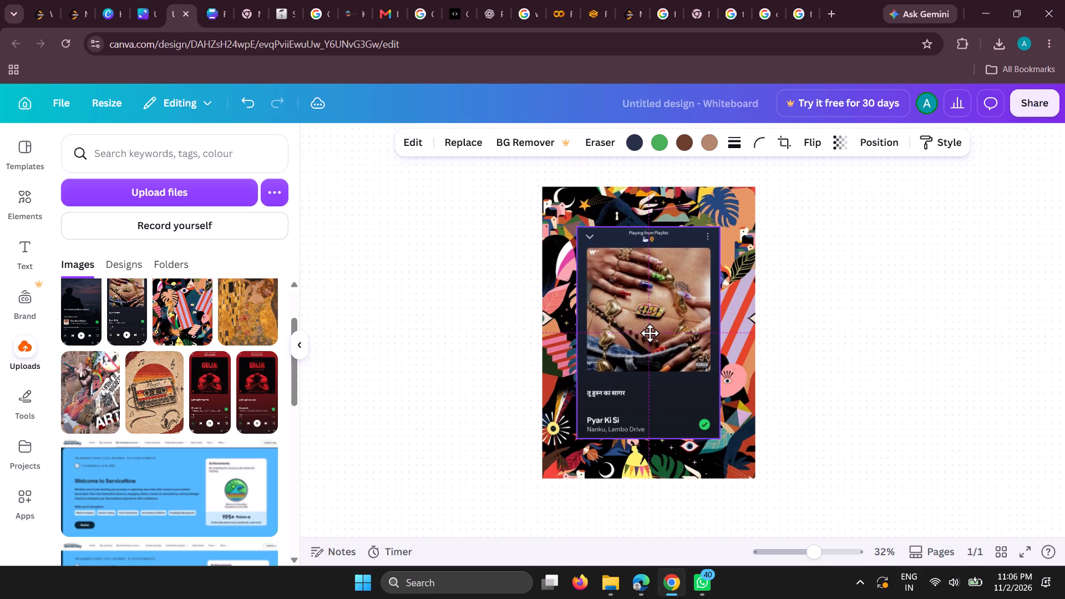
pyautogui.moveTo(650, 333); pyautogui.dragTo(649, 315)
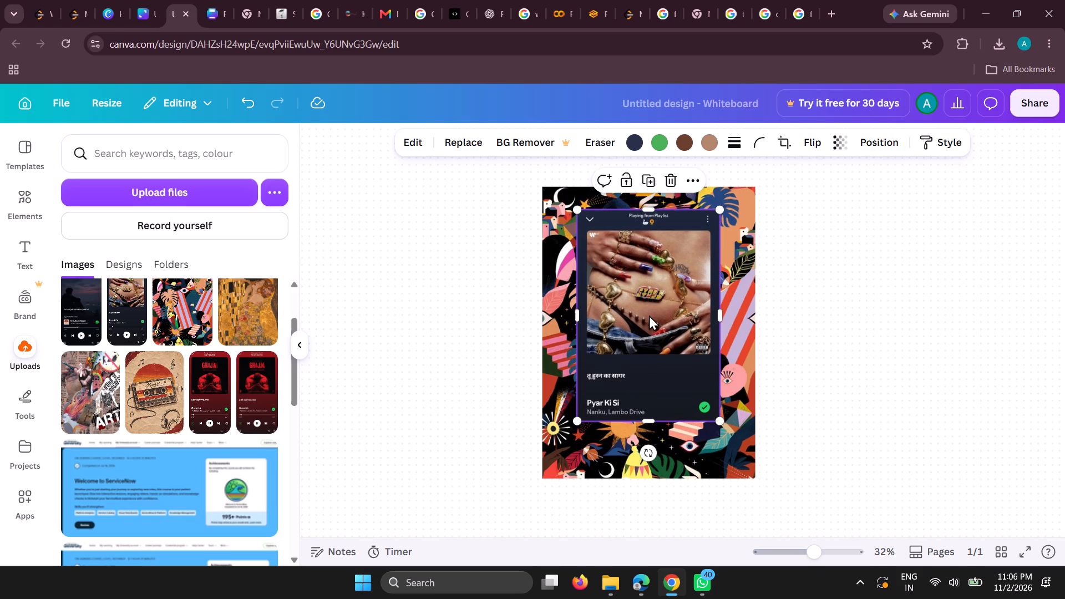
# Fine-tune the player to about 641 wide and extend its bottom edge slightly downward.
pyautogui.click(825, 409)
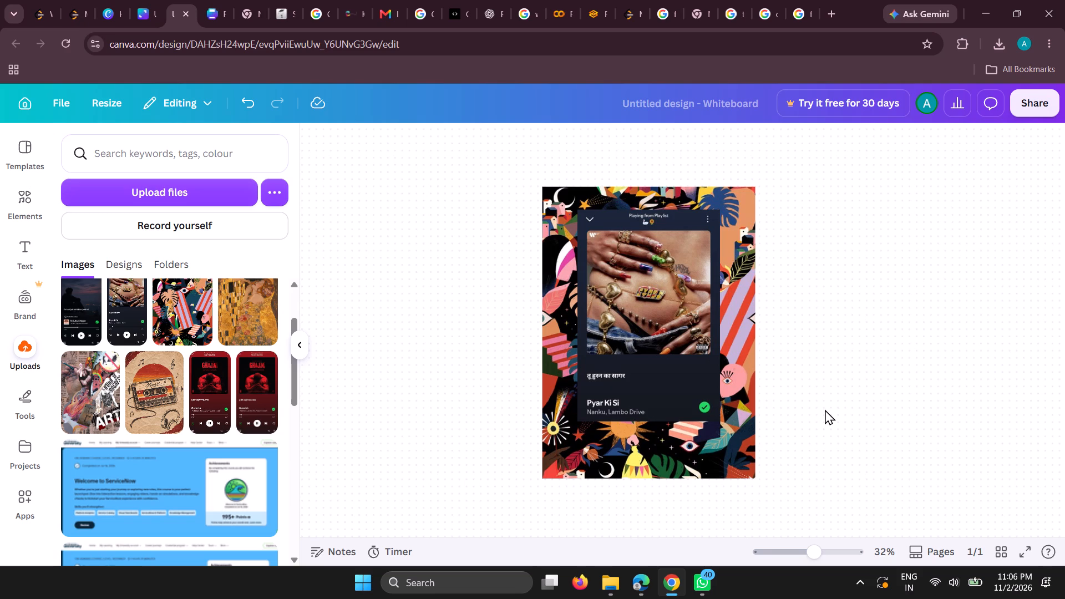
pyautogui.click(692, 387)
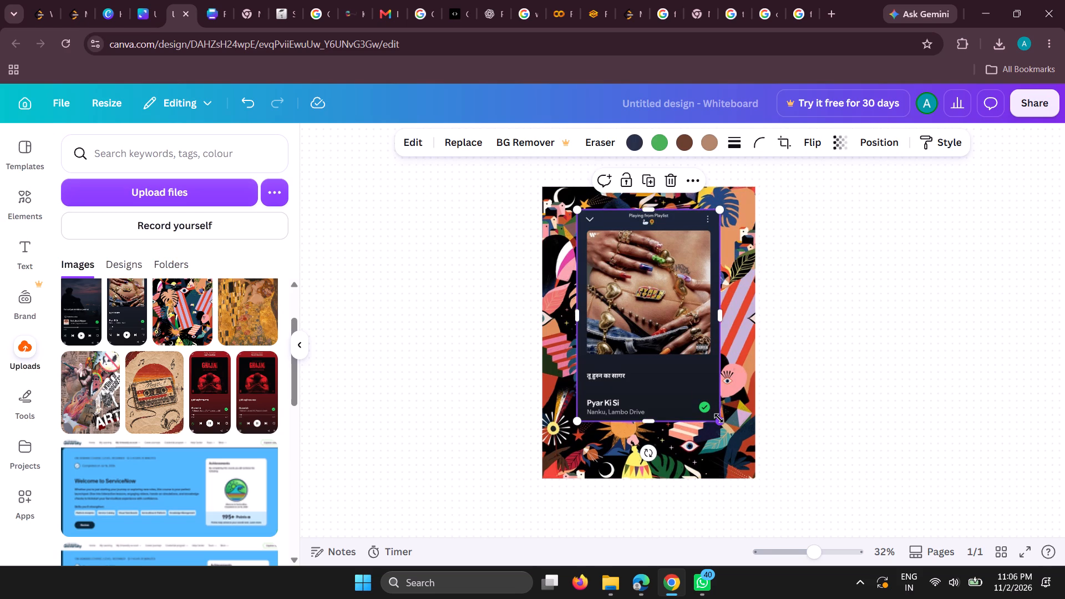
pyautogui.click(719, 418)
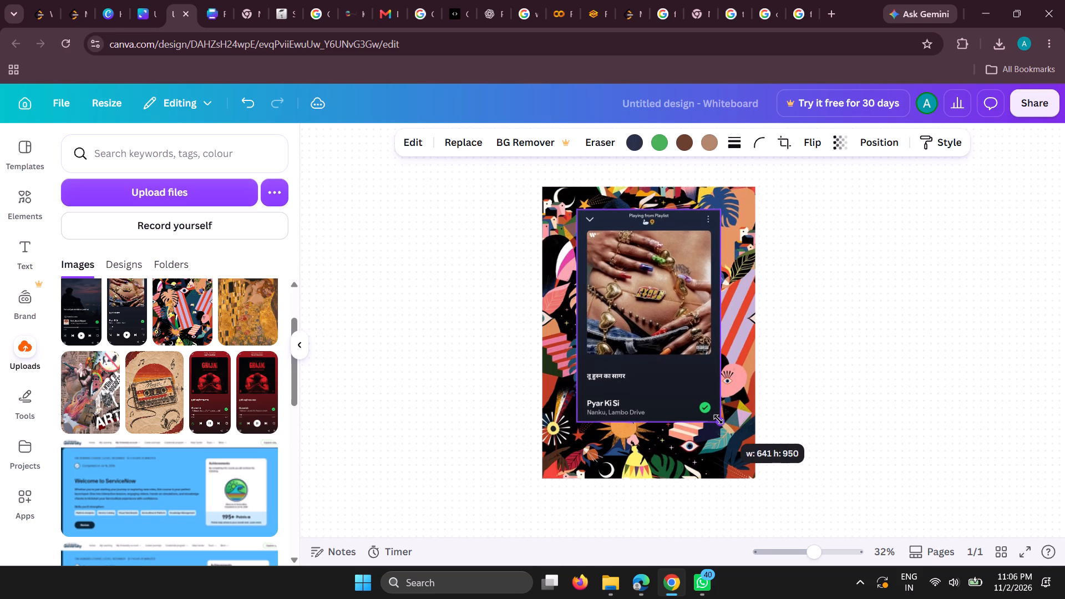
pyautogui.click(651, 421)
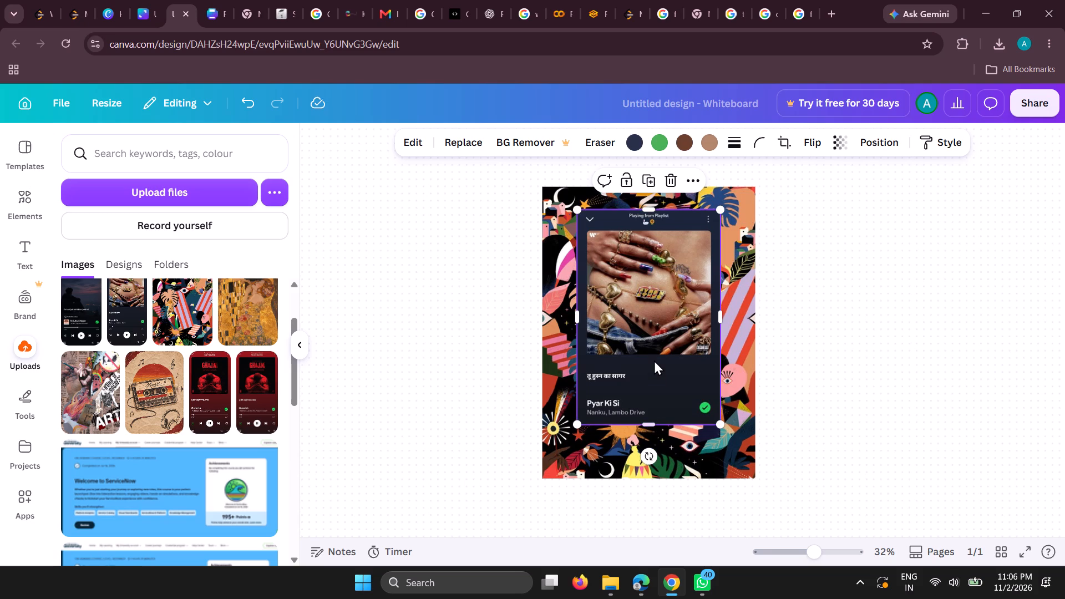
pyautogui.click(883, 397)
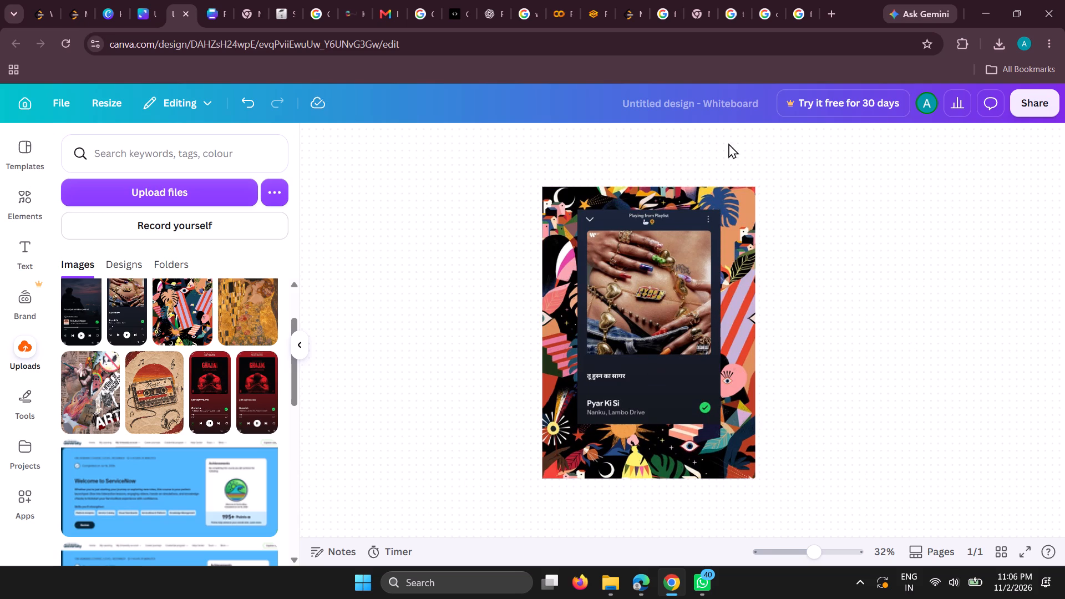
# Extend the player's top edge slightly upward, keeping its width at 641.
pyautogui.click(666, 256)
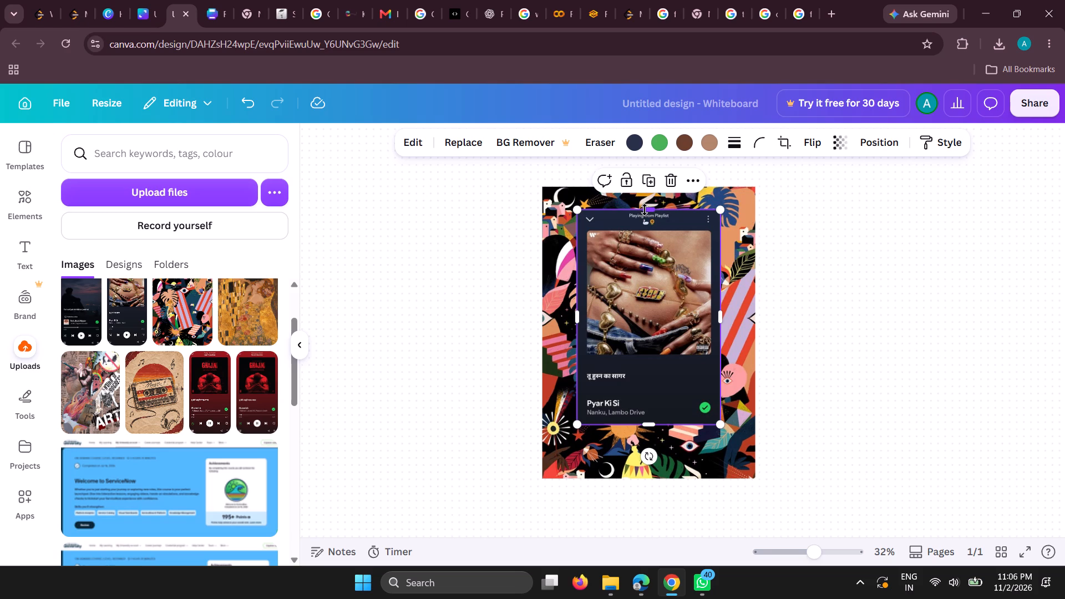
pyautogui.moveTo(645, 210); pyautogui.dragTo(645, 201)
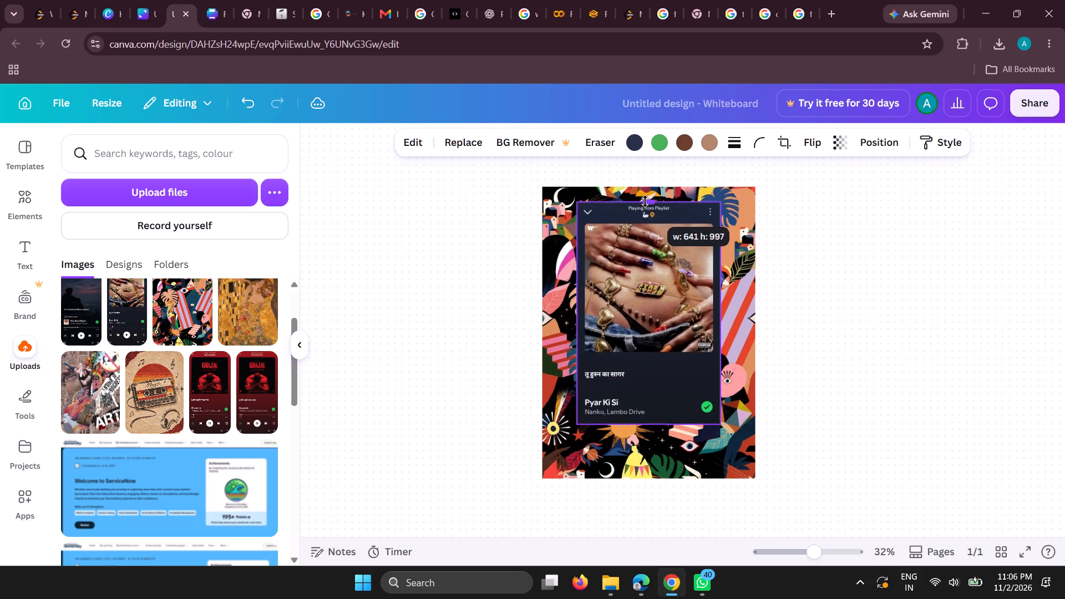
pyautogui.moveTo(645, 201); pyautogui.dragTo(642, 209)
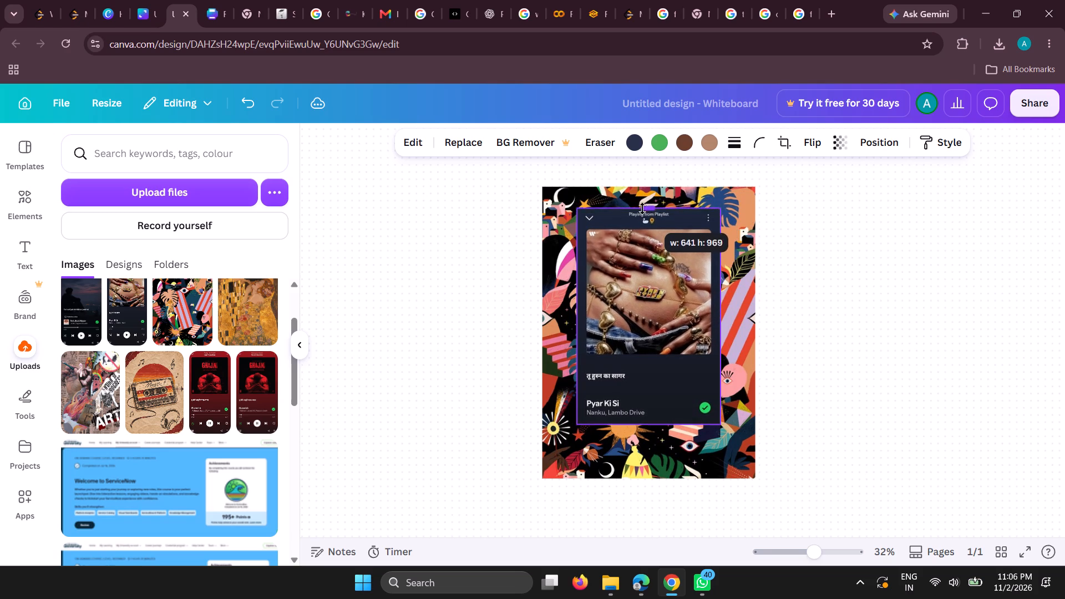
pyautogui.moveTo(642, 209); pyautogui.dragTo(643, 206)
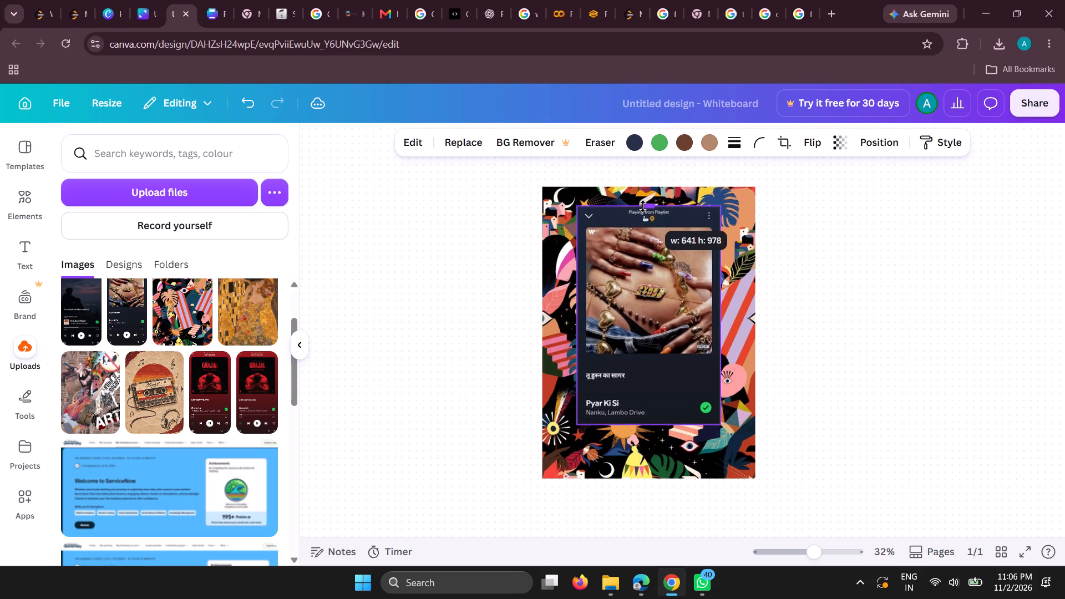
pyautogui.moveTo(643, 206); pyautogui.dragTo(643, 204)
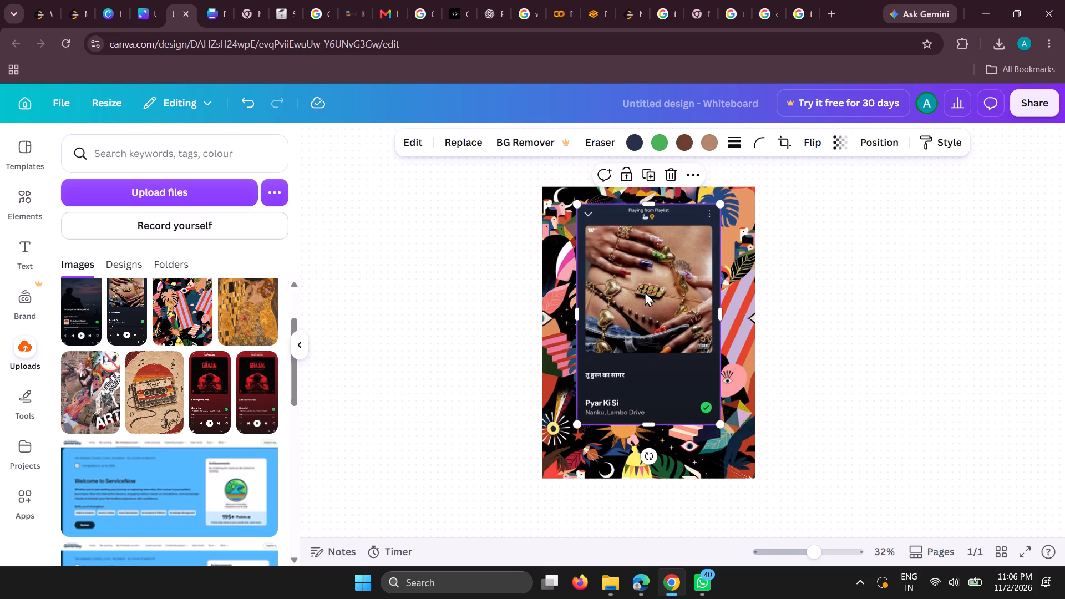
# Nudge the player slightly down on the artwork and enlarge it a little proportionally.
pyautogui.click(651, 301)
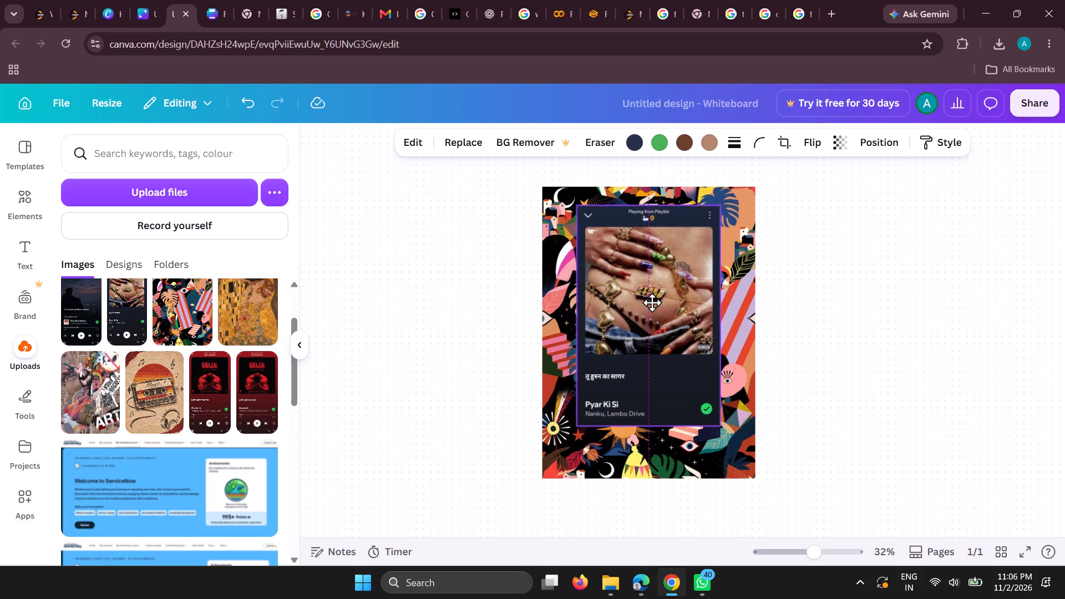
pyautogui.moveTo(722, 423); pyautogui.dragTo(724, 428)
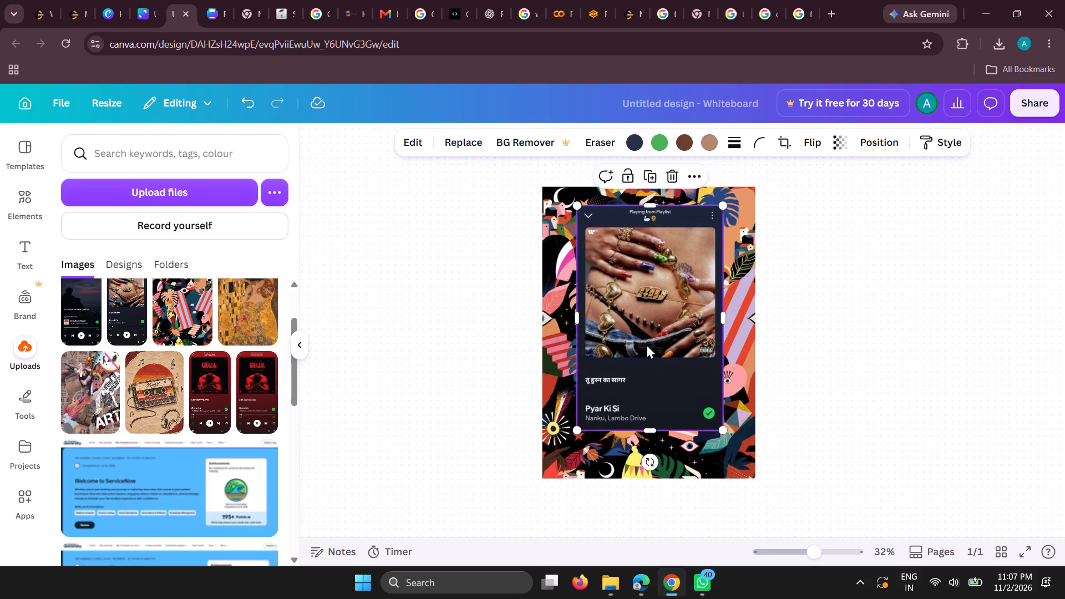
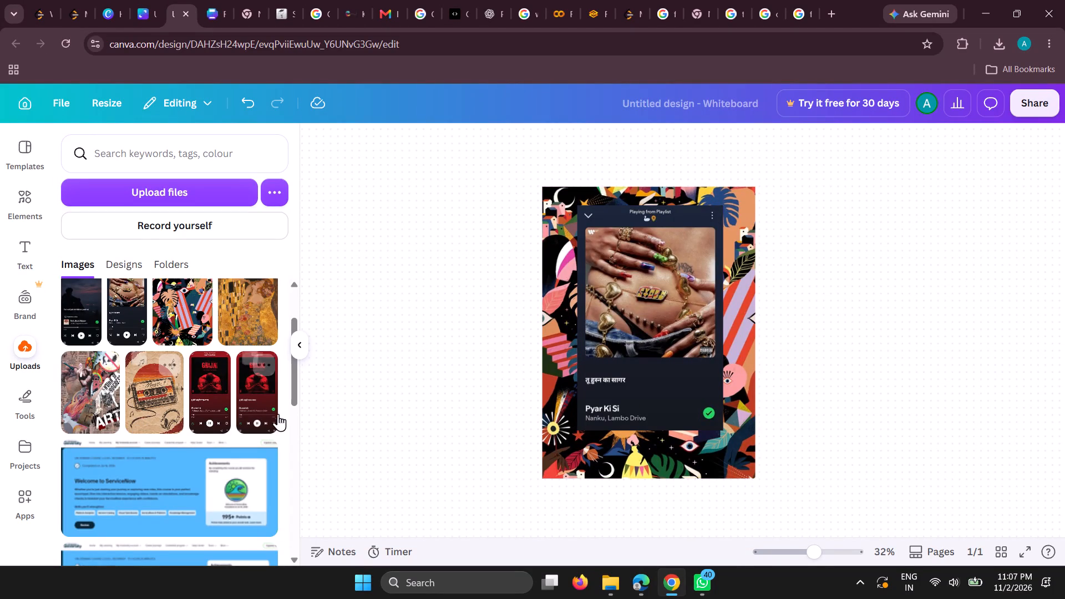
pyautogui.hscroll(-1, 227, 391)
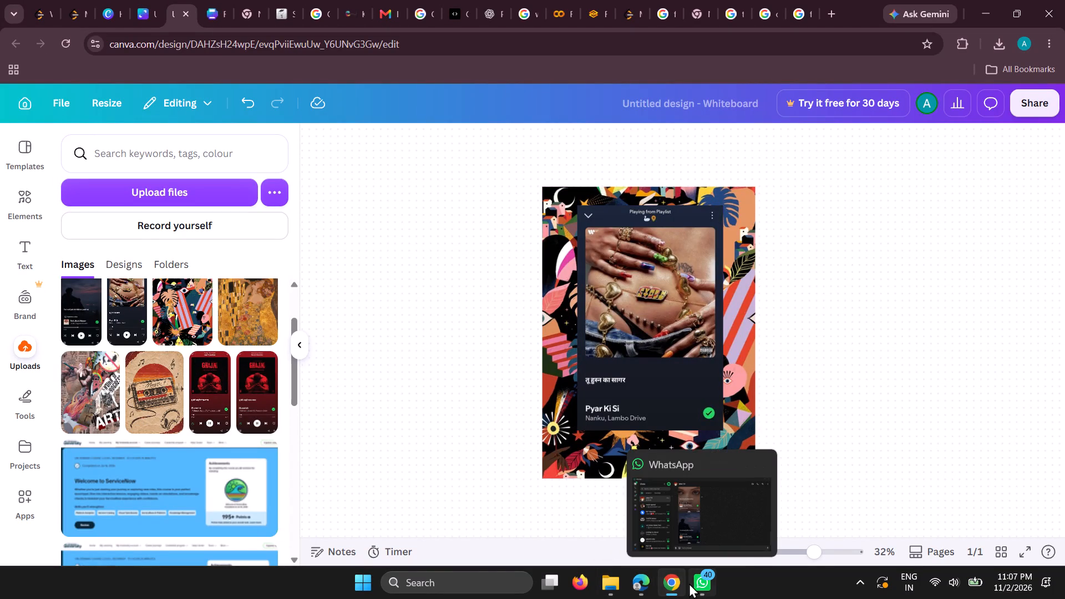
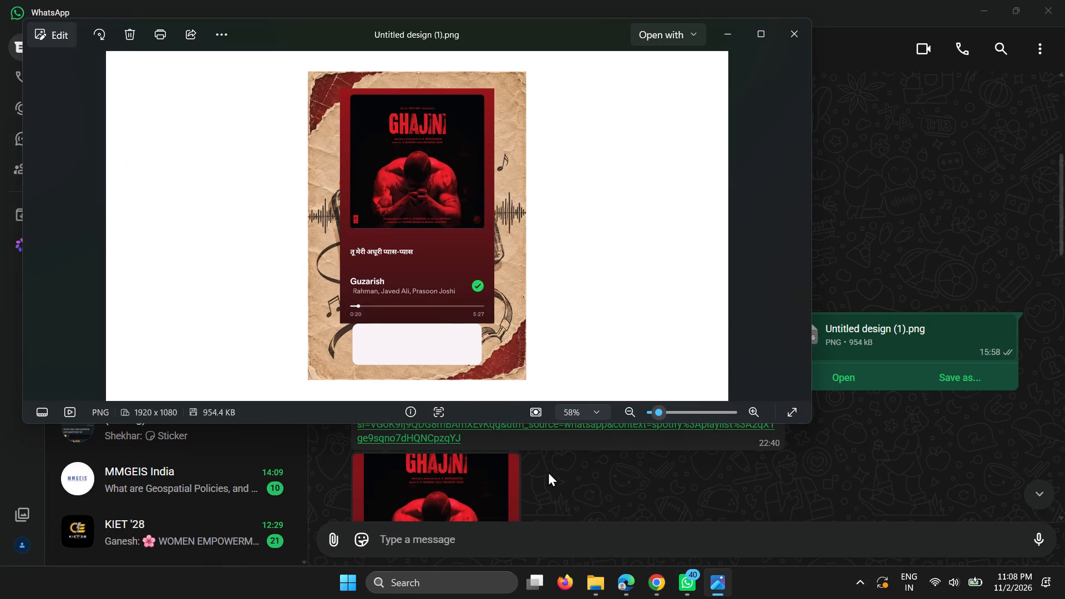
# Switch back to Chrome and, in the separate Ghajini poster design, check the music player image's size and position values.
pyautogui.click(606, 480)
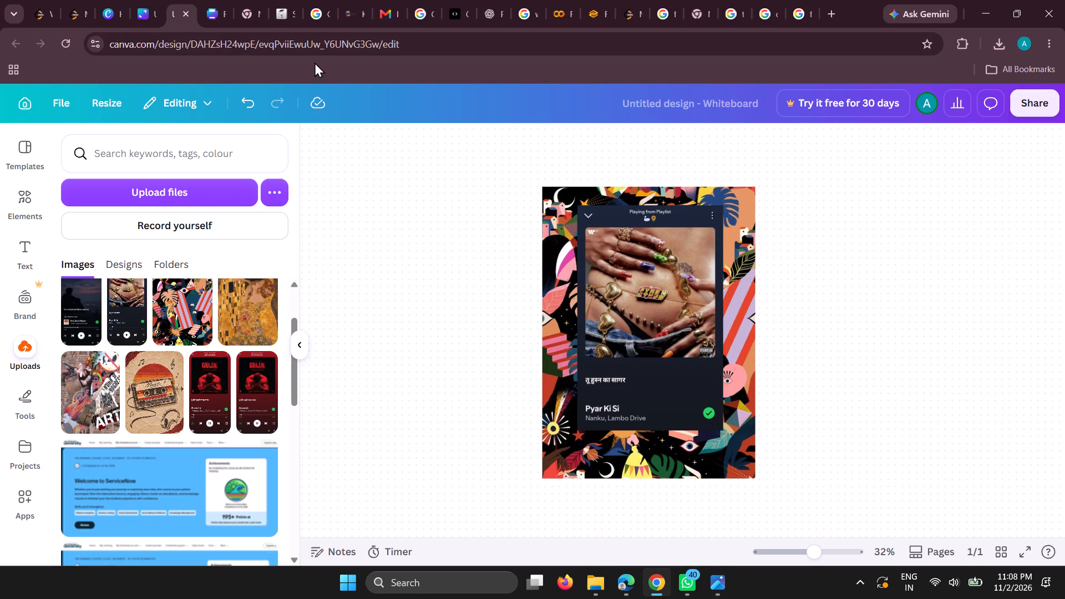
pyautogui.click(146, 4)
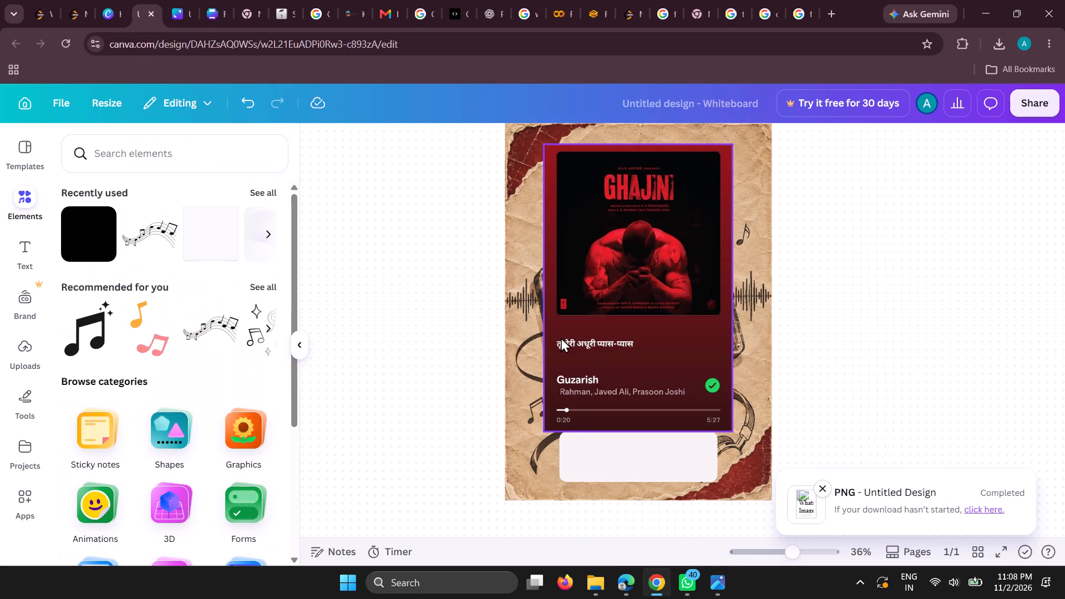
pyautogui.click(561, 337)
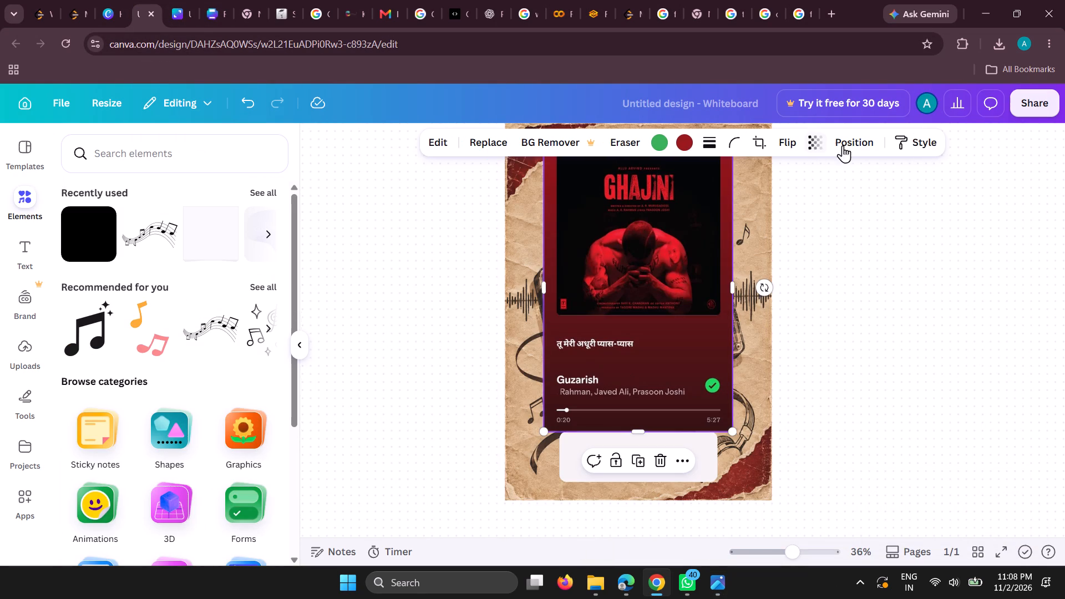
pyautogui.click(863, 140)
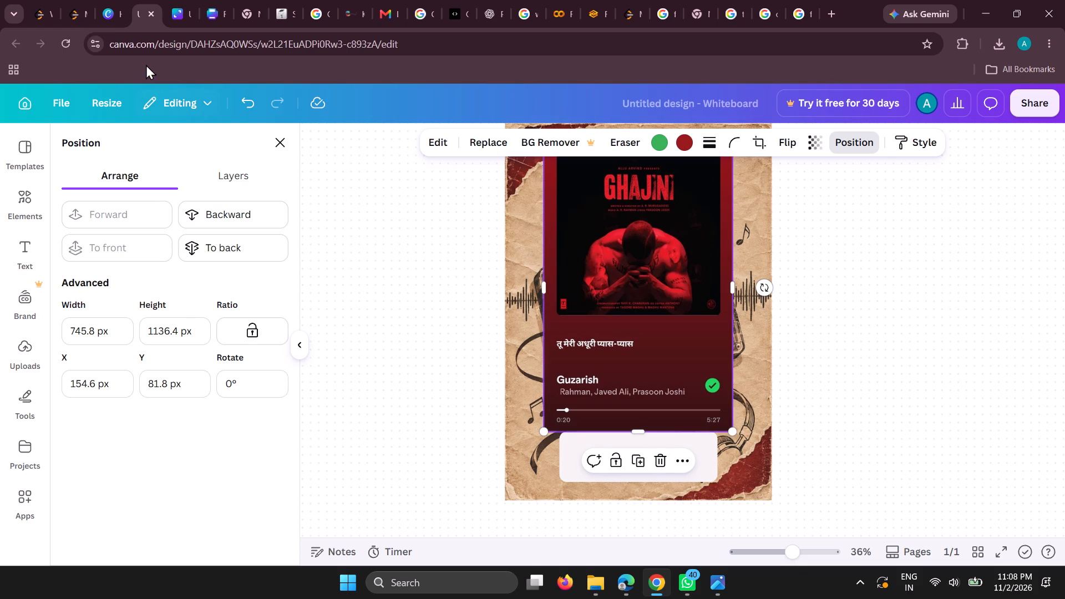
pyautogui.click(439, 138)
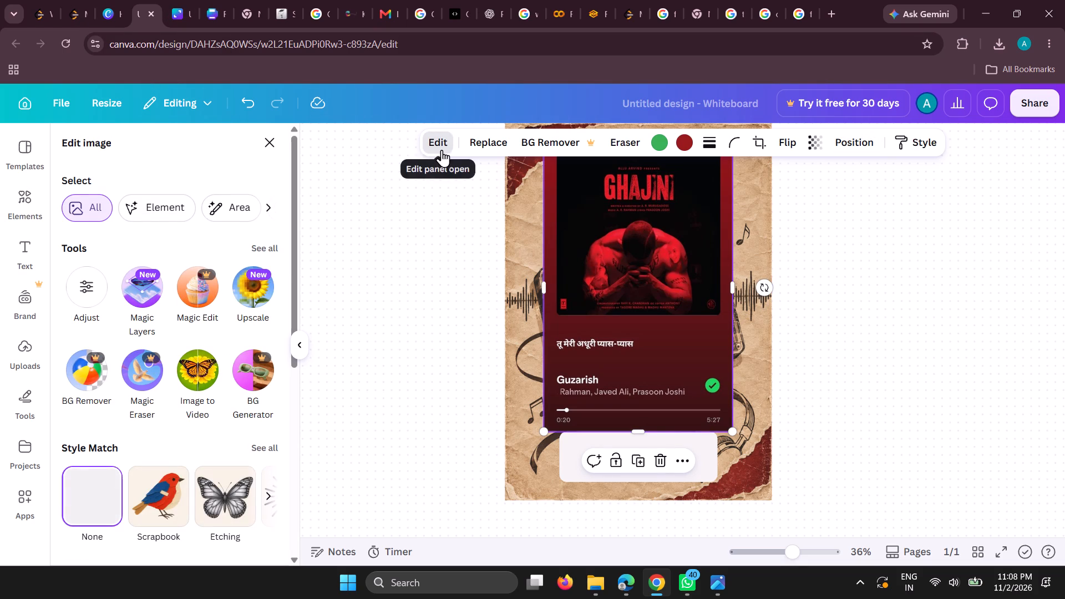
# Switch to the Pyar Ki Si whiteboard and delete the abstract artwork behind the music player.
pyautogui.click(181, 2)
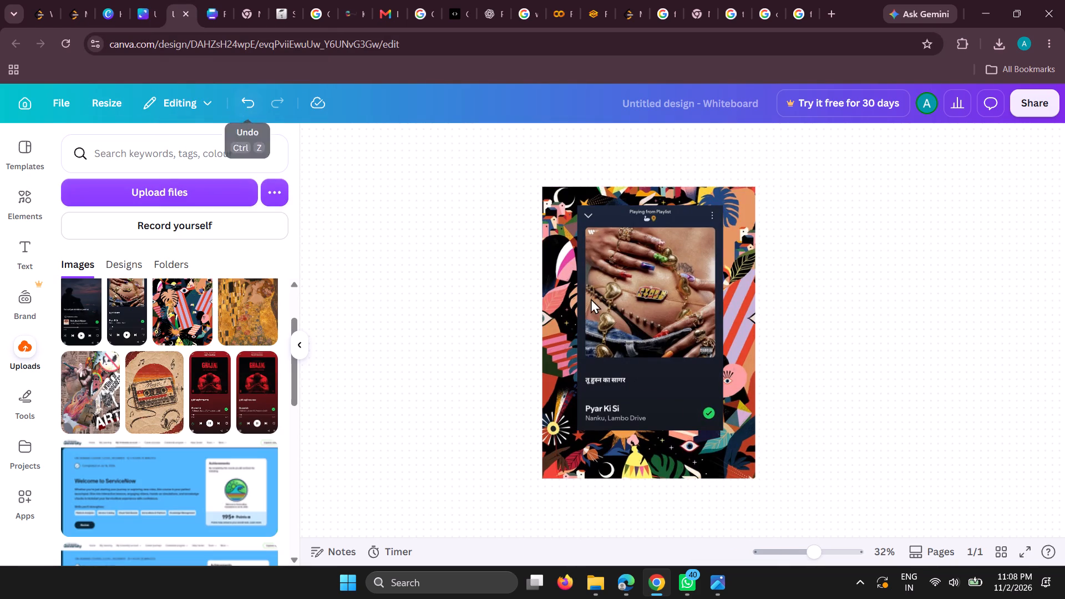
pyautogui.moveTo(650, 329); pyautogui.dragTo(644, 324)
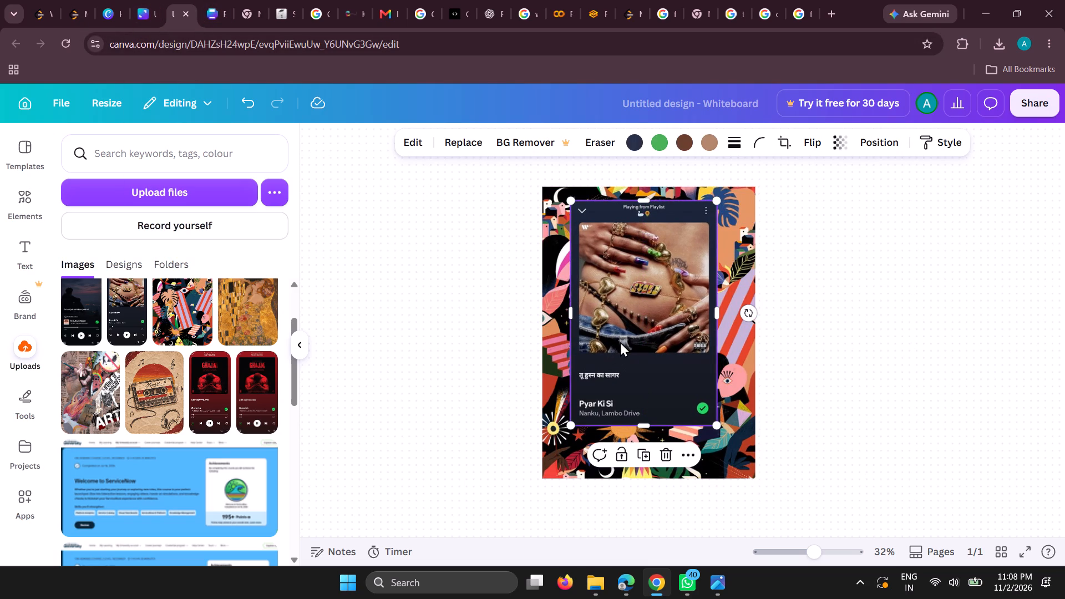
pyautogui.click(542, 337)
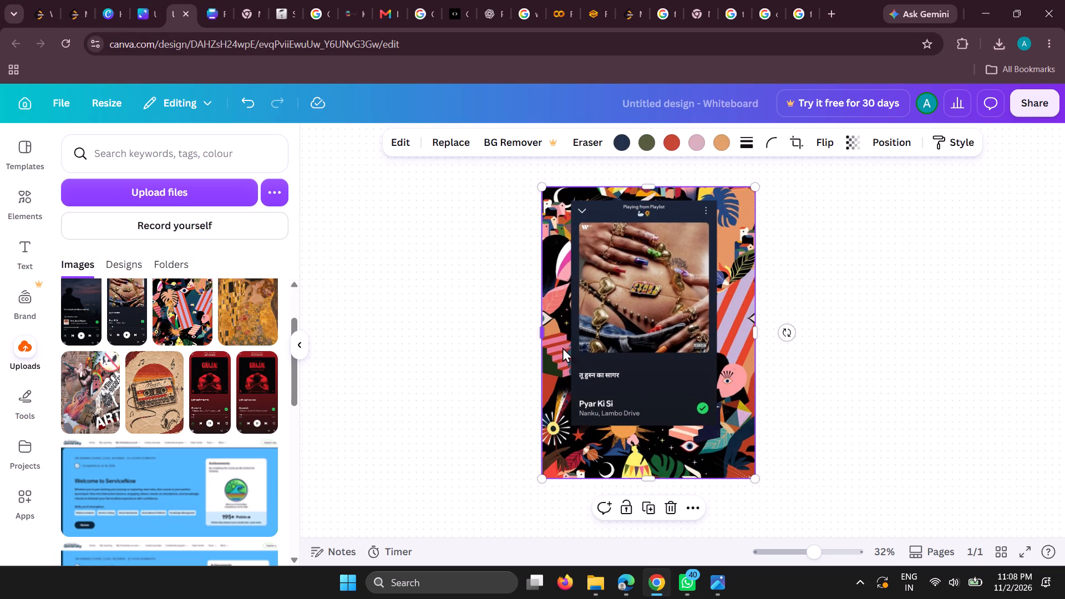
pyautogui.click(668, 516)
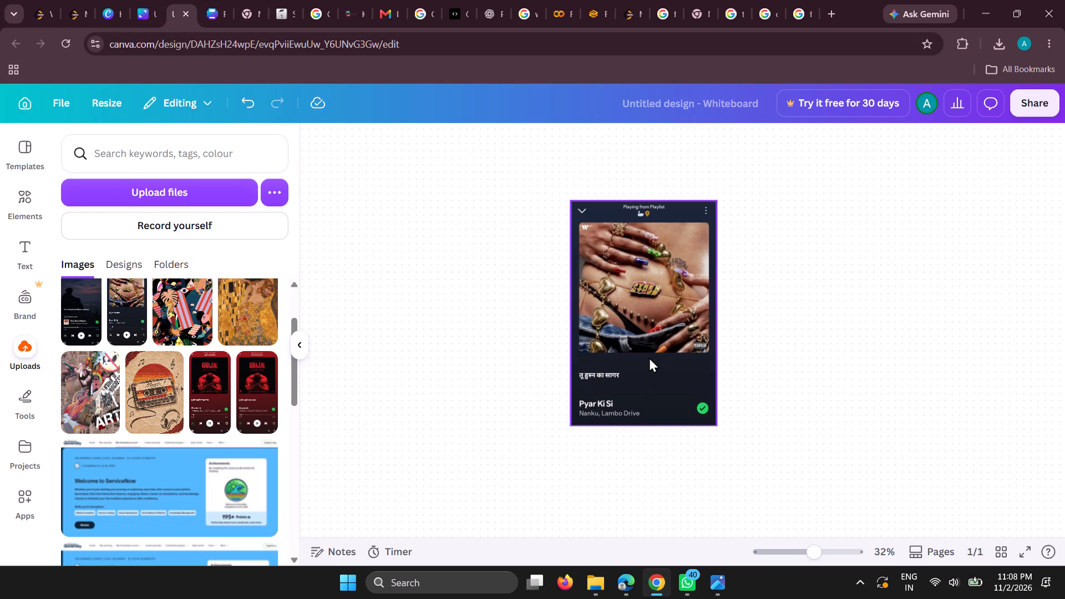
# Move the Pyar Ki Si player well to the right, clear of the emptied middle of the whiteboard.
pyautogui.moveTo(649, 357); pyautogui.dragTo(932, 370)
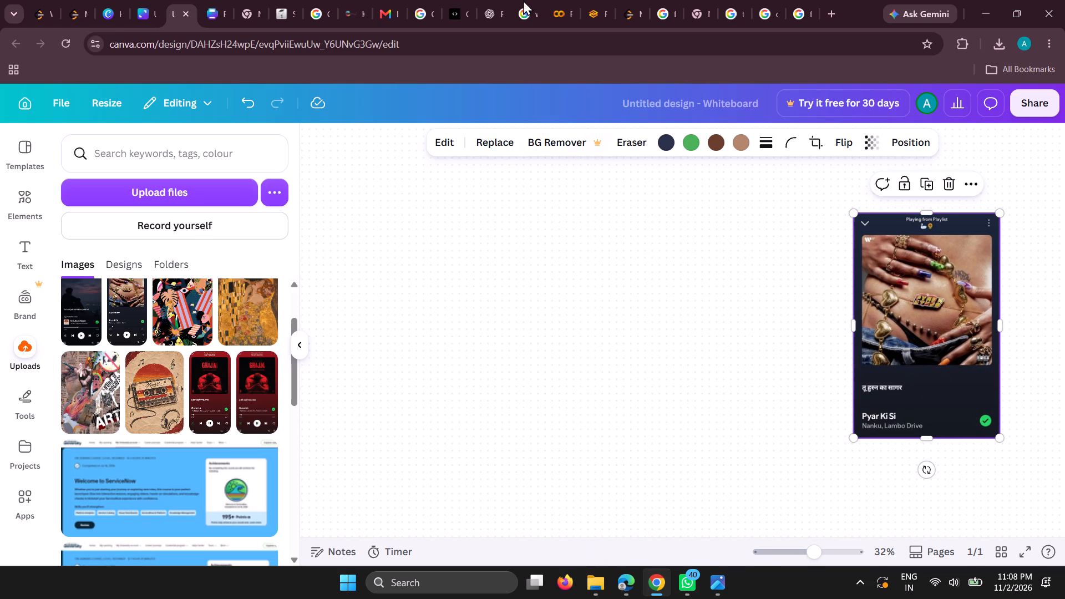
# Switch to the ChatGPT Poster Prompt Collection chat and look through its earlier poster images and prompts for background ideas.
pyautogui.click(499, 11)
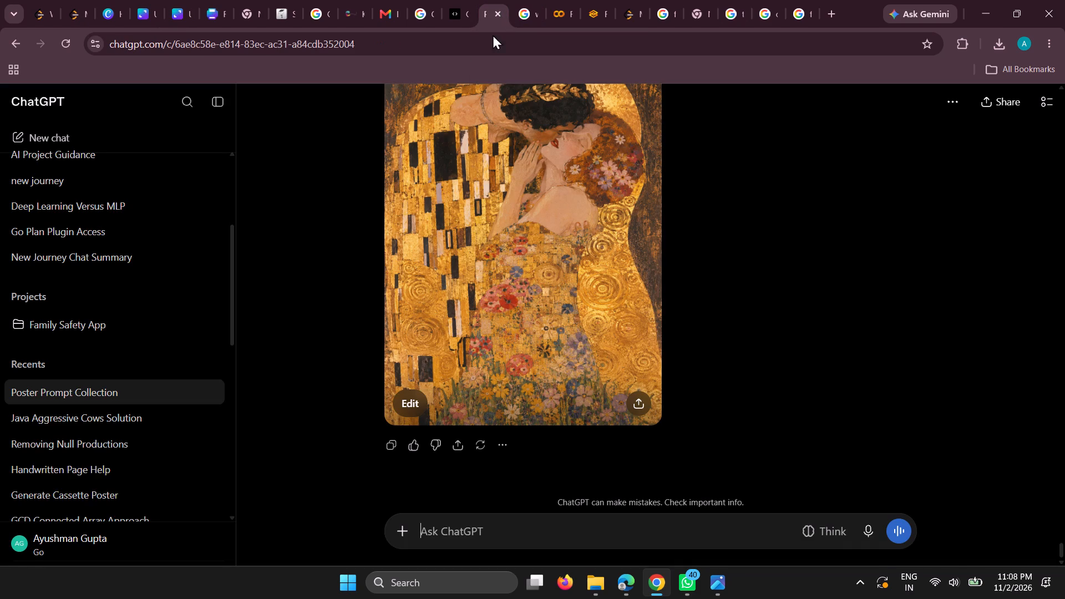
pyautogui.scroll(3, 661, 323)
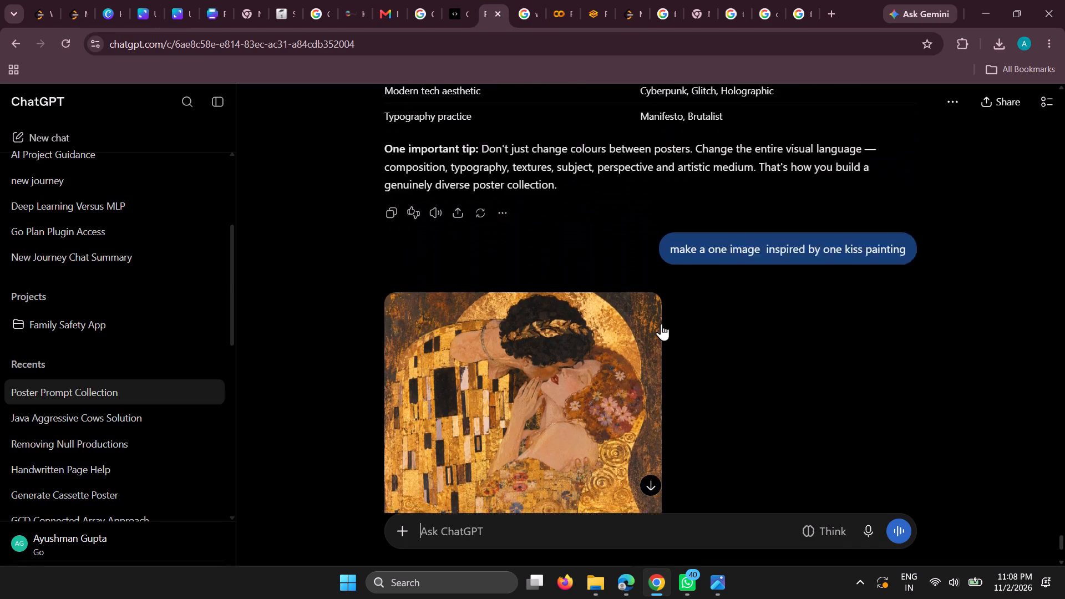
pyautogui.scroll(4, 661, 323)
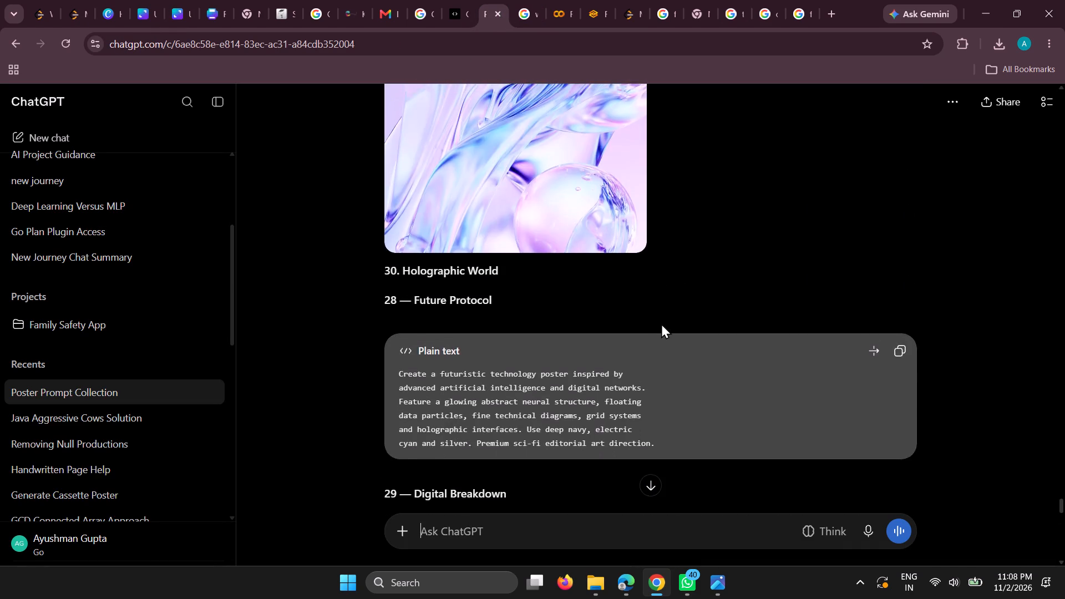
pyautogui.scroll(3, 661, 323)
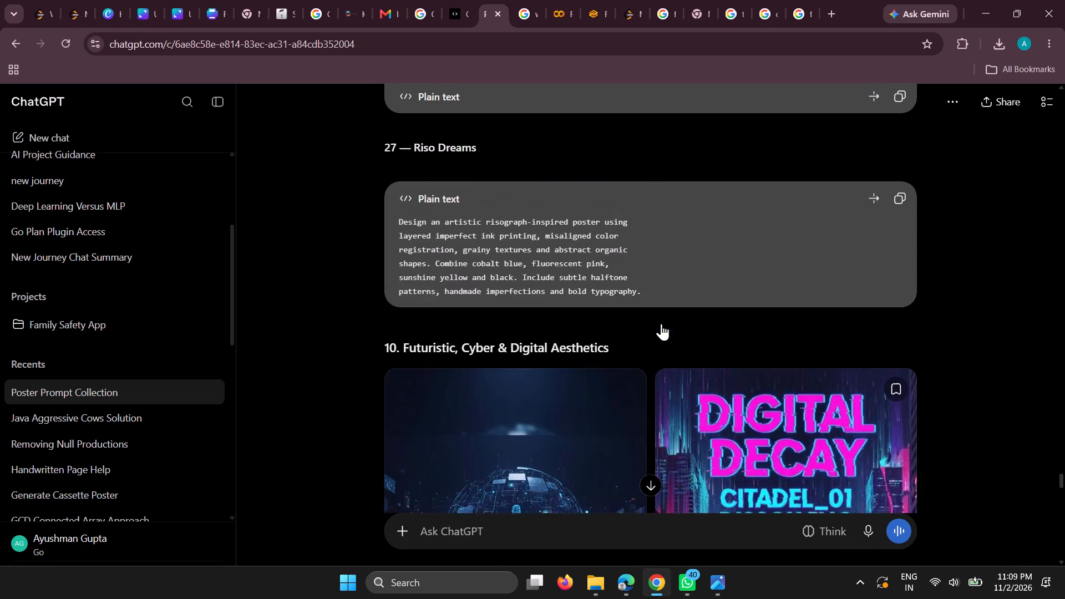
pyautogui.scroll(6, 661, 323)
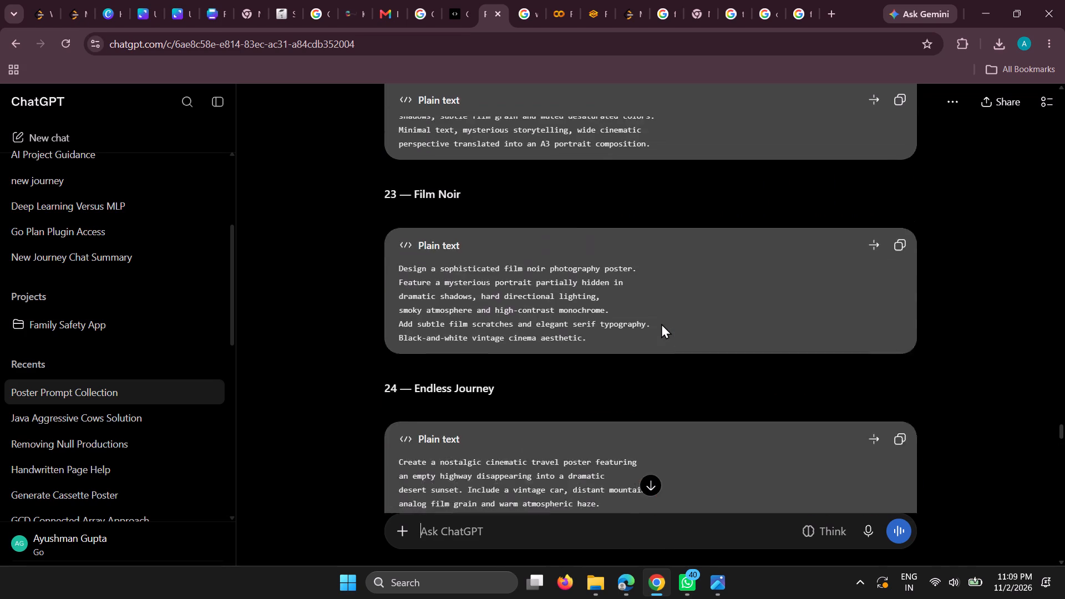
pyautogui.scroll(3, 661, 323)
pyautogui.scroll(-1, 661, 323)
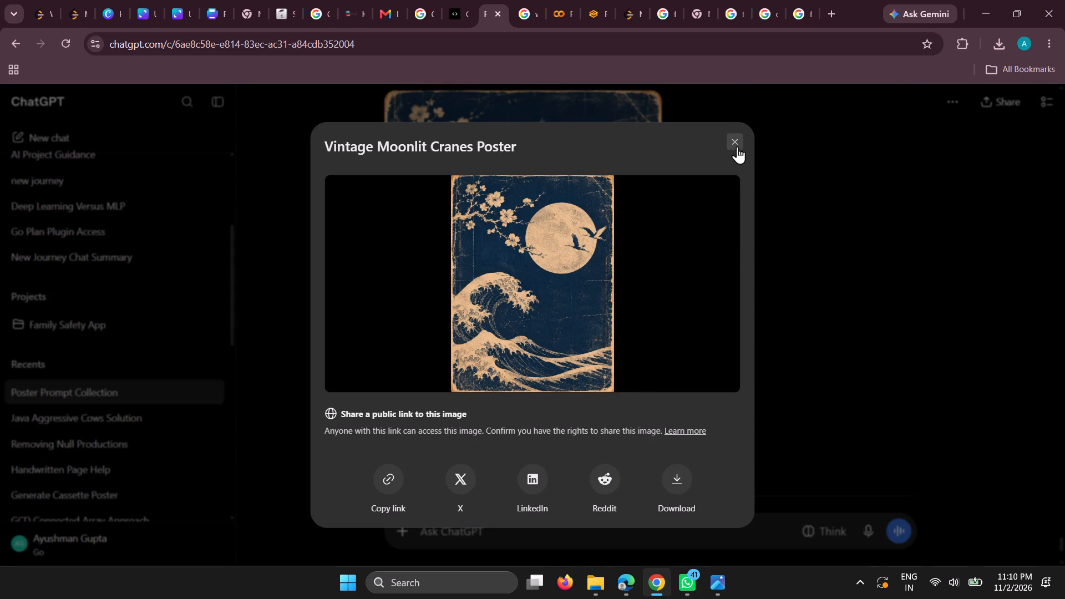
pyautogui.click(737, 146)
pyautogui.moveTo(525, 207); pyautogui.dragTo(585, 143)
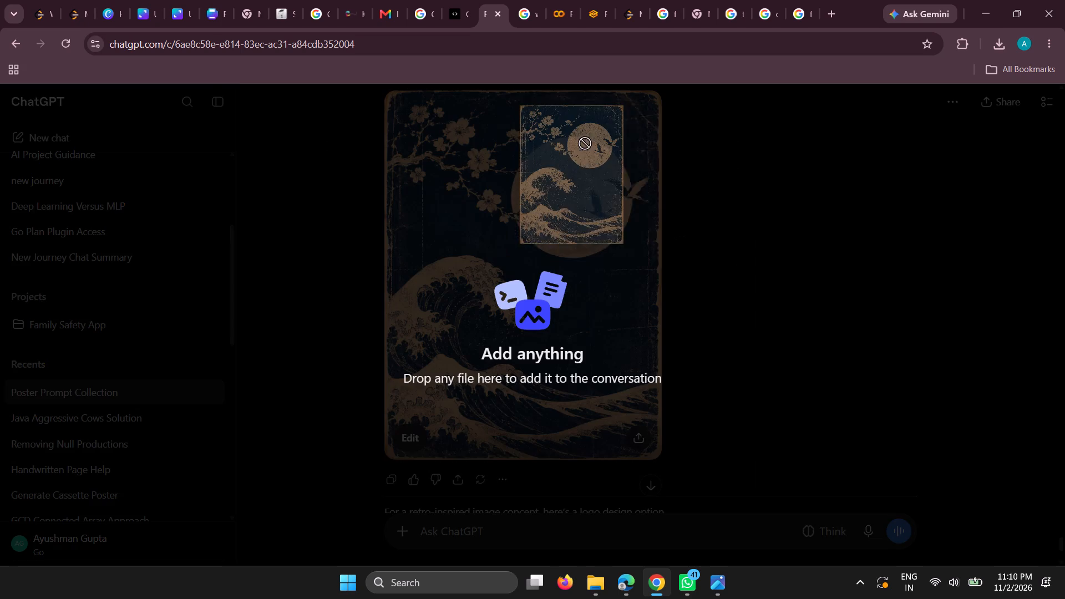
pyautogui.moveTo(585, 143); pyautogui.dragTo(196, 21)
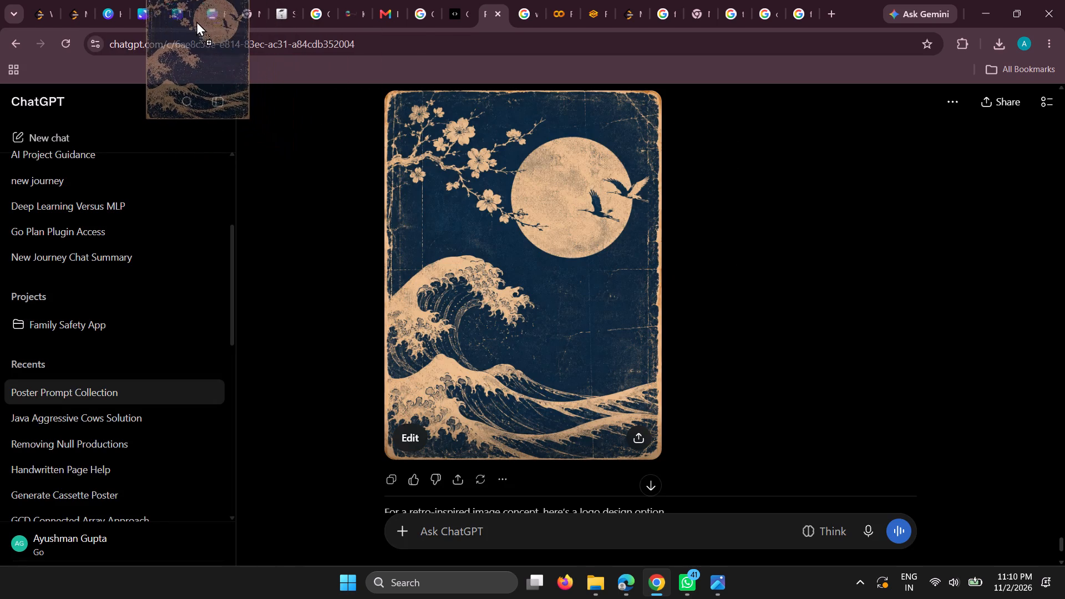
pyautogui.moveTo(196, 21); pyautogui.dragTo(534, 293)
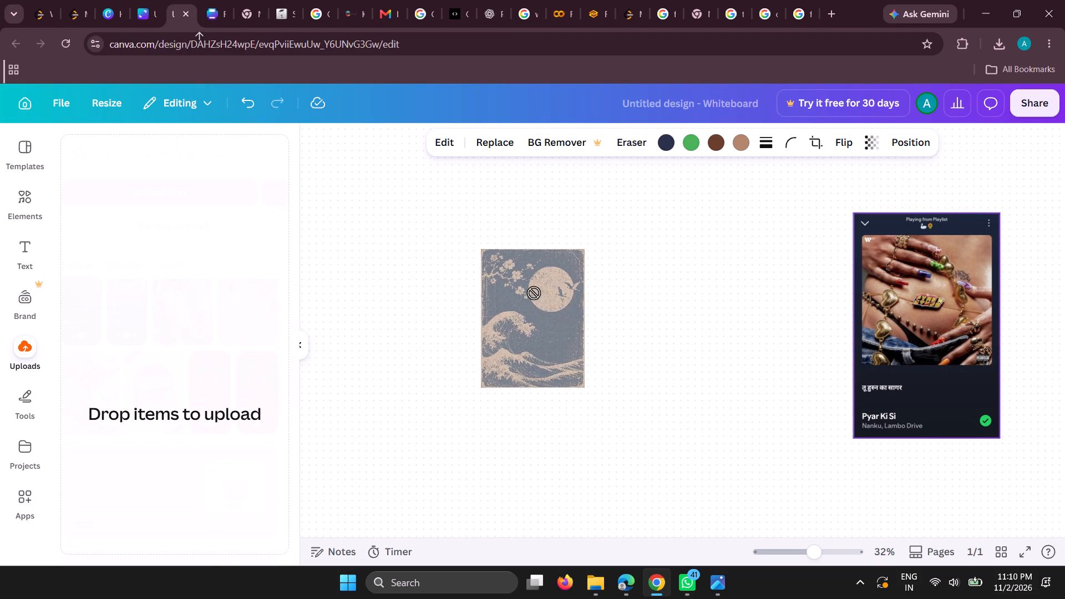
pyautogui.moveTo(534, 293); pyautogui.dragTo(198, 285)
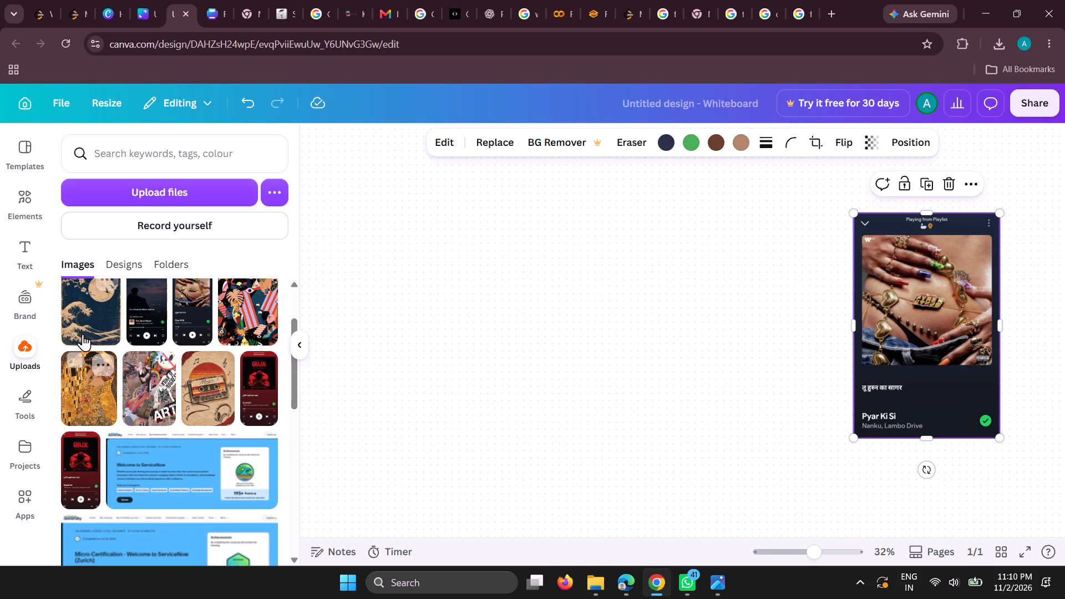
# Place the navy wave poster on the whiteboard, enlarge it to about 1000 × 1333 px and position it beside the music player.
pyautogui.click(83, 334)
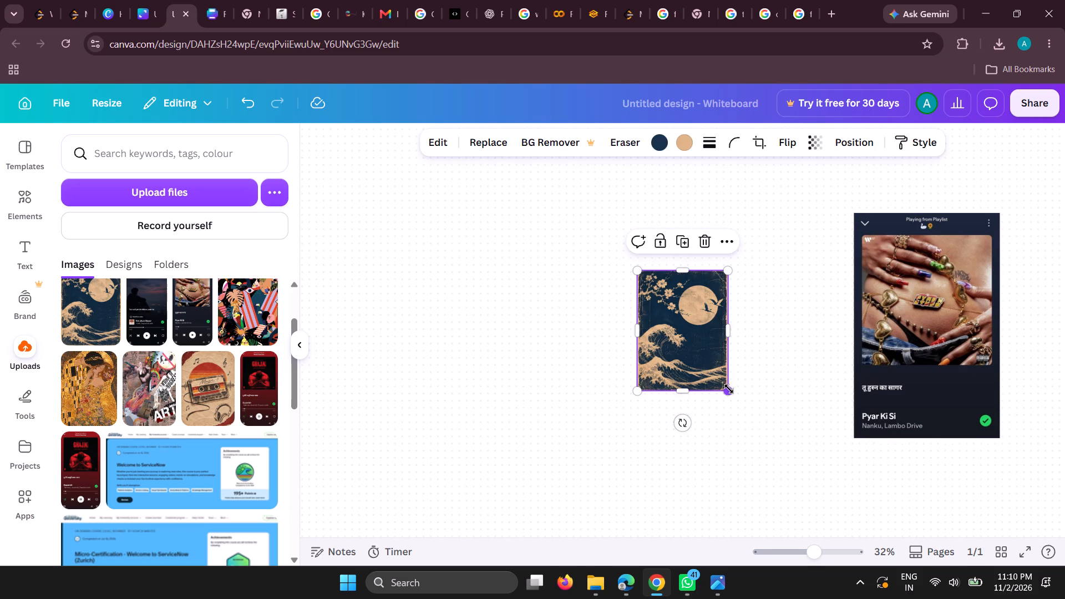
pyautogui.moveTo(729, 393); pyautogui.dragTo(846, 530)
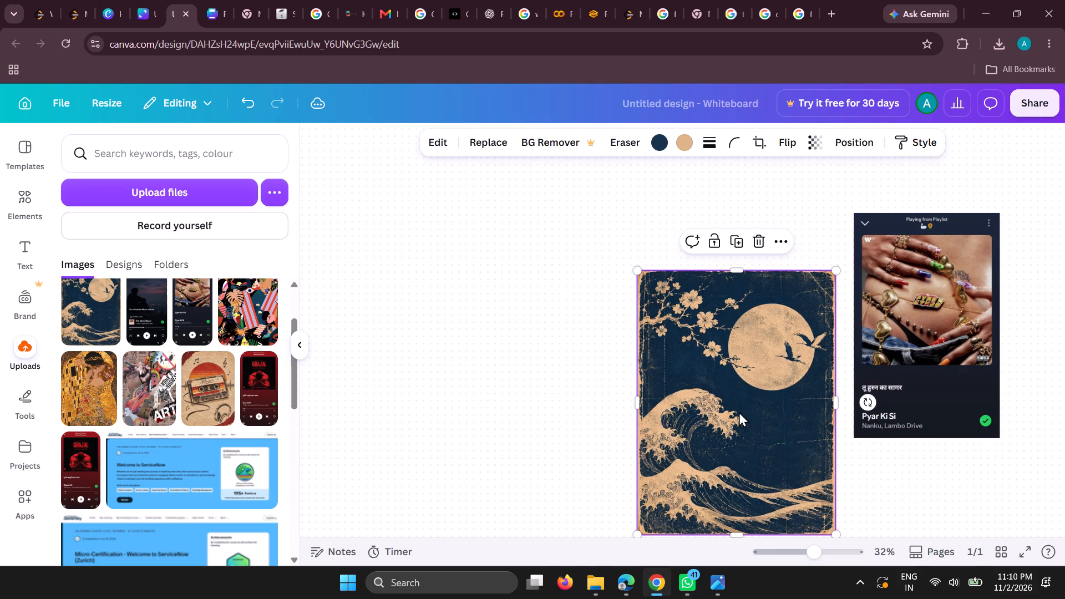
pyautogui.moveTo(739, 412); pyautogui.dragTo(630, 344)
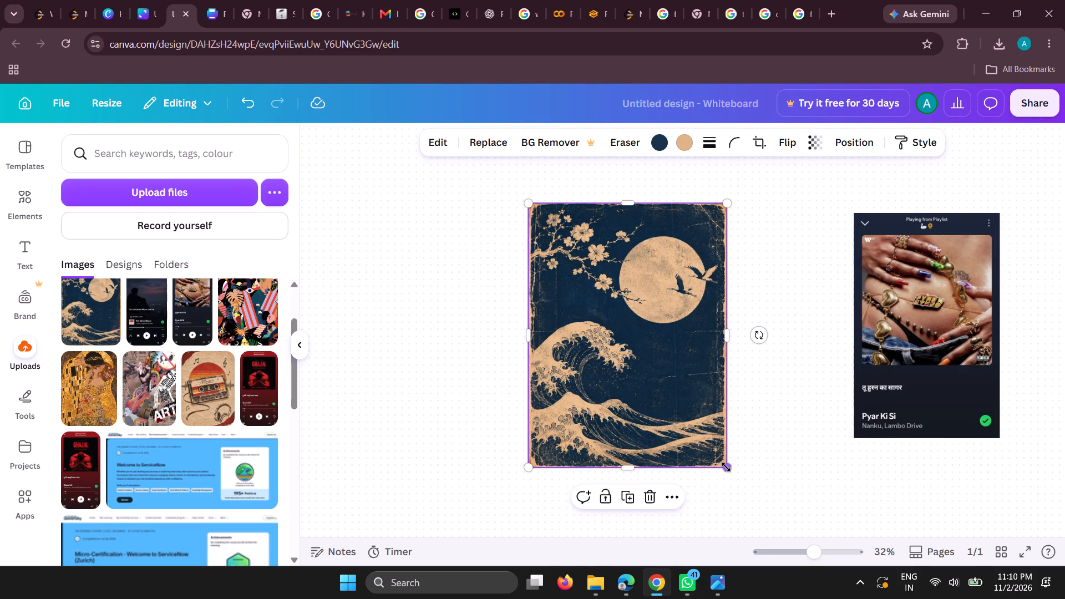
pyautogui.moveTo(726, 467); pyautogui.dragTo(762, 499)
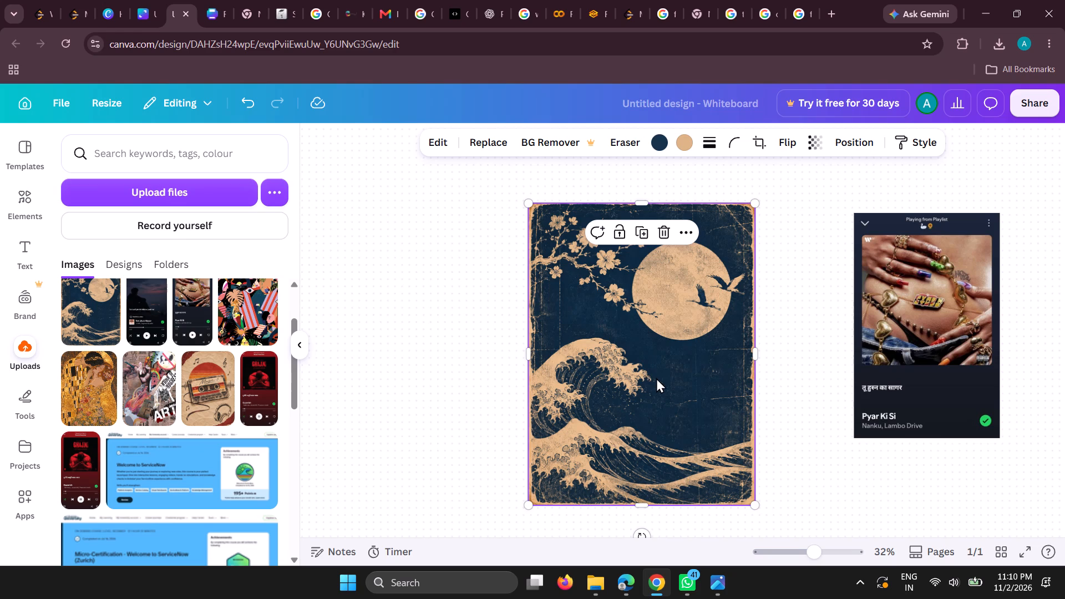
pyautogui.moveTo(656, 378); pyautogui.dragTo(650, 359)
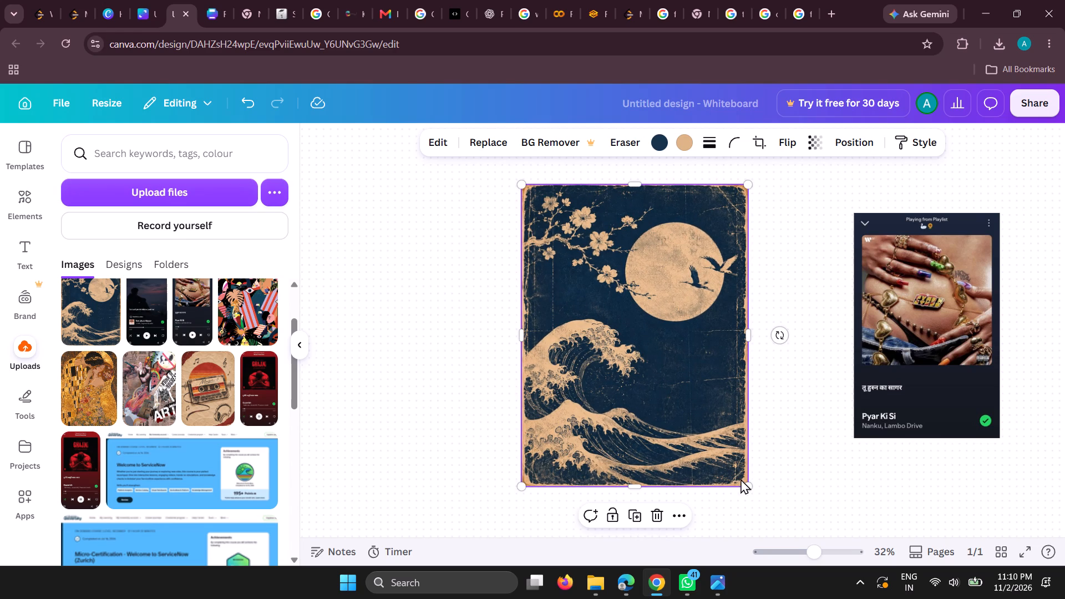
pyautogui.moveTo(747, 487); pyautogui.dragTo(777, 507)
pyautogui.moveTo(662, 385); pyautogui.dragTo(663, 375)
pyautogui.moveTo(768, 505); pyautogui.dragTo(744, 474)
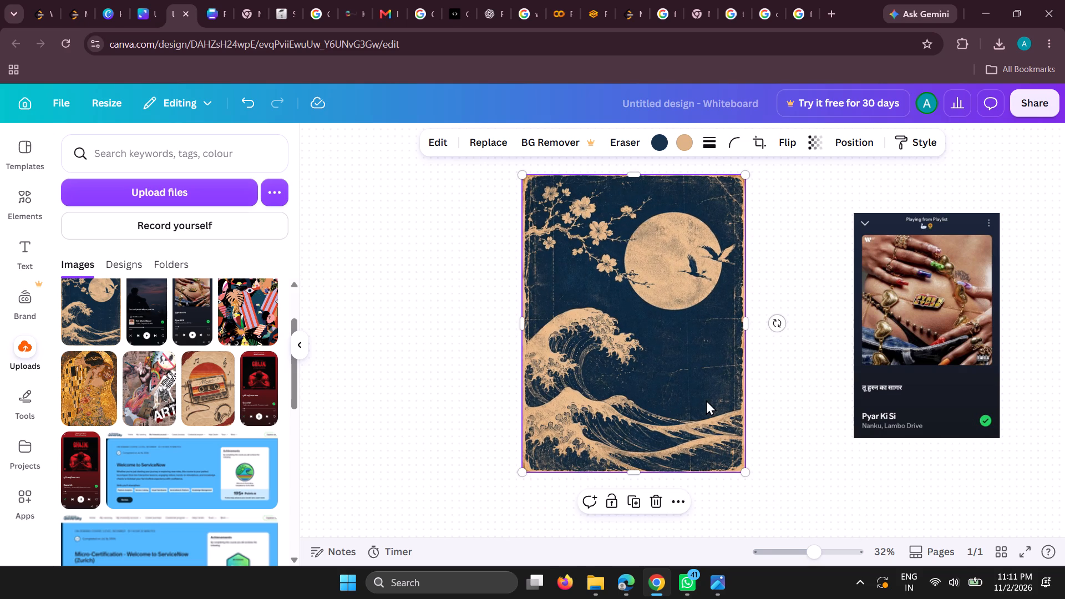
# Show the wave poster's exact size and position settings and enlarge it proportionally to about 1022 × 1363 px.
pyautogui.click(110, 112)
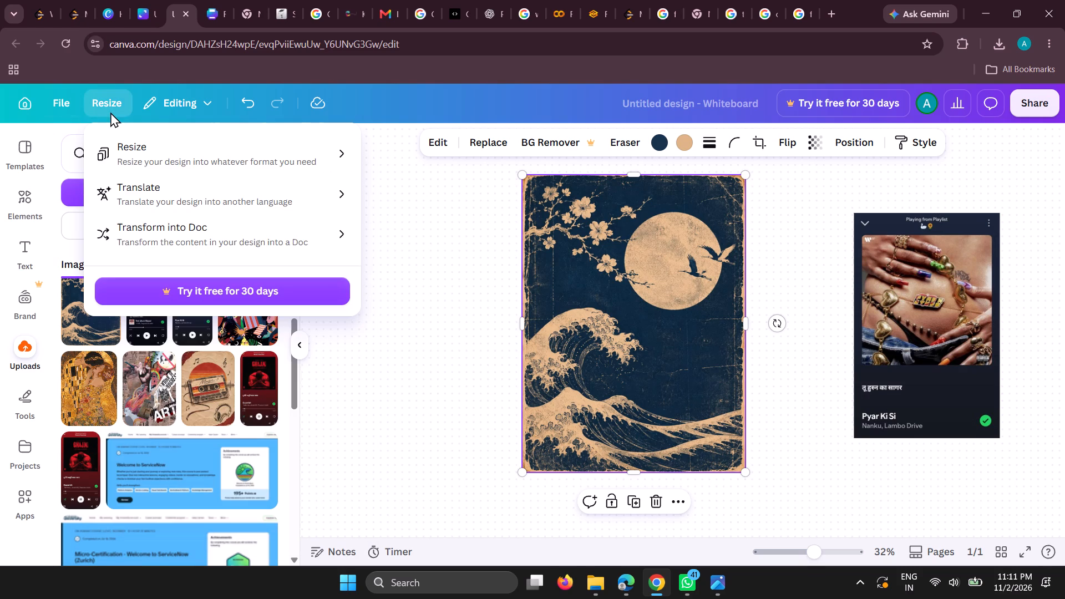
pyautogui.click(470, 393)
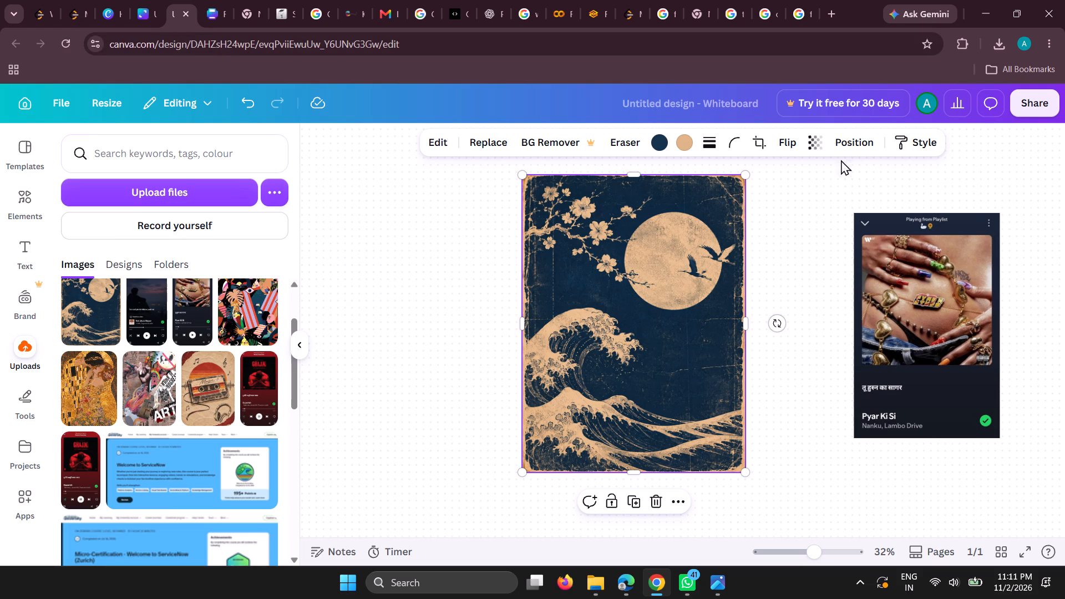
pyautogui.click(849, 148)
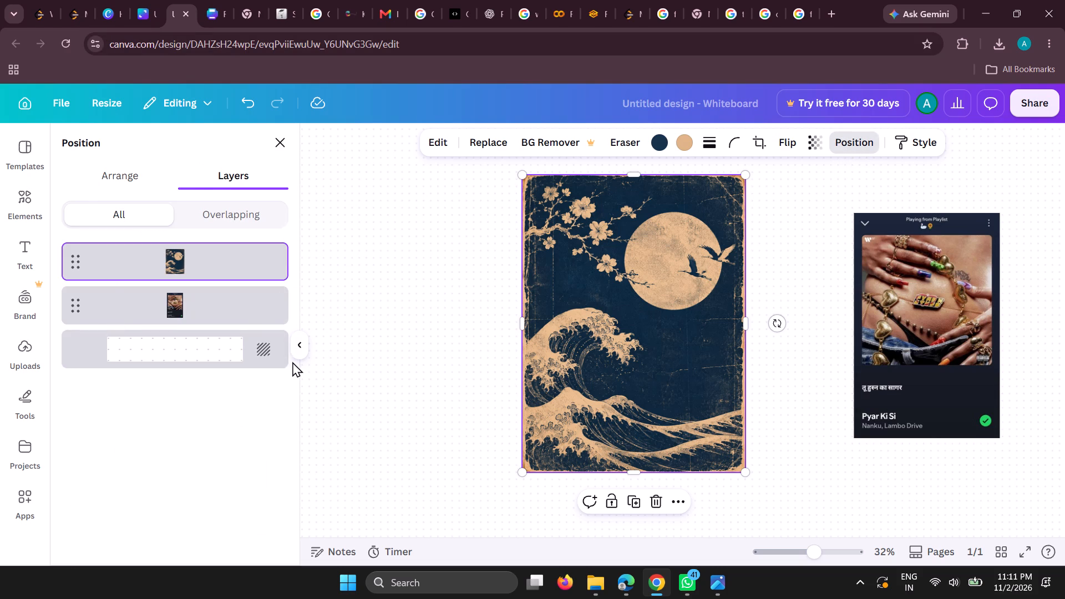
pyautogui.click(91, 177)
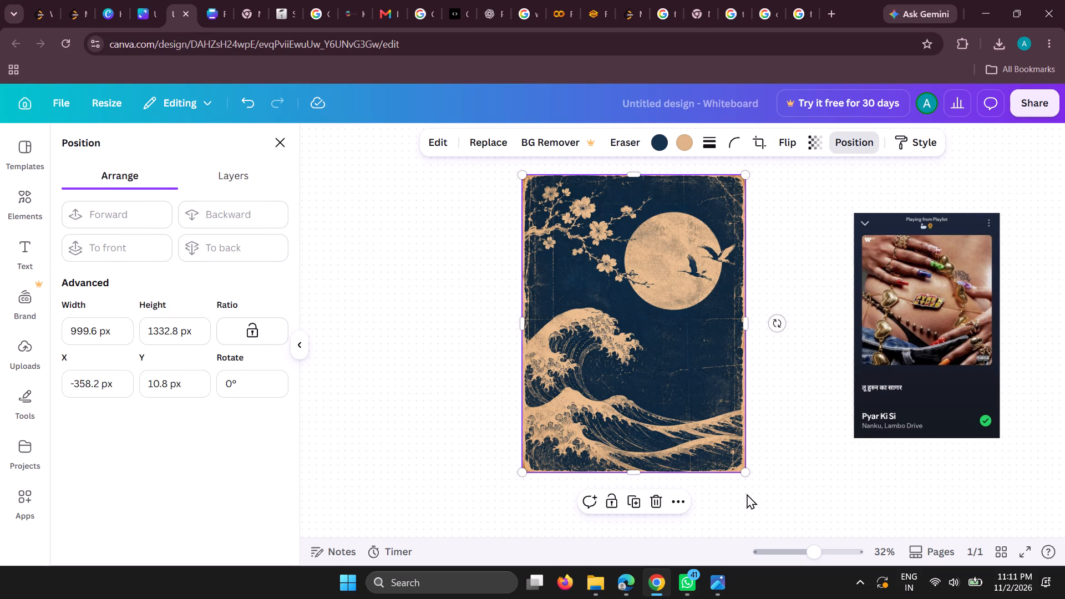
pyautogui.moveTo(747, 474); pyautogui.dragTo(767, 484)
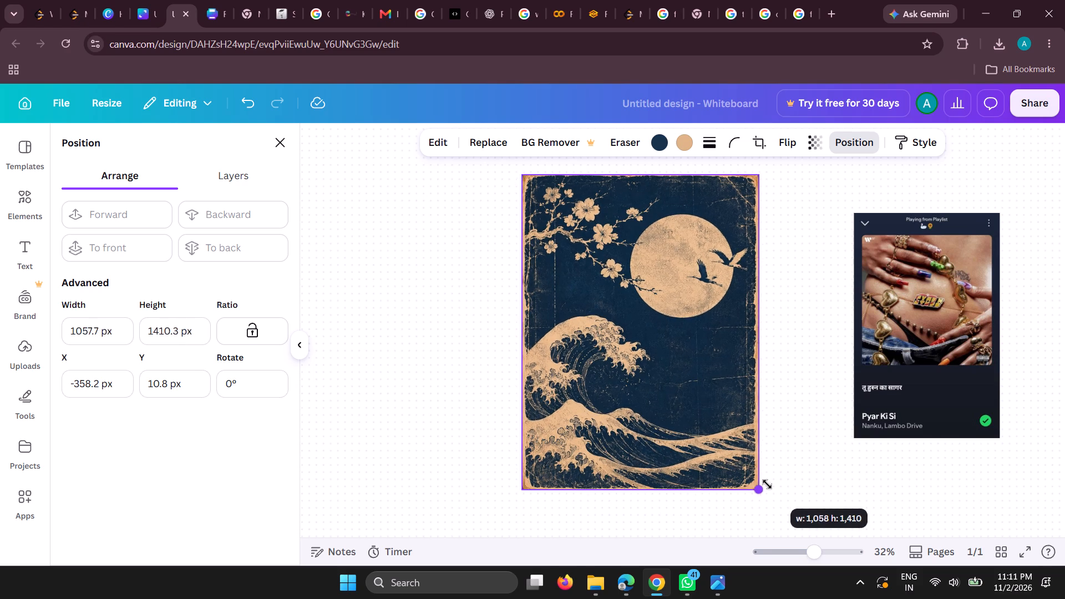
pyautogui.moveTo(767, 484); pyautogui.dragTo(762, 476)
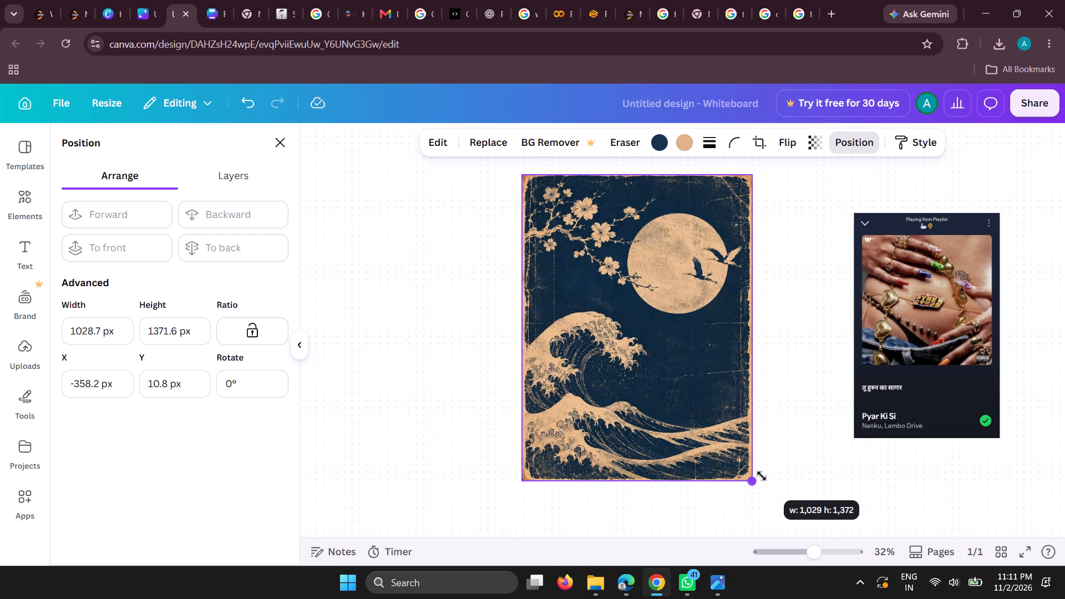
pyautogui.moveTo(762, 476); pyautogui.dragTo(759, 475)
# Search Google for "a4 size in pixels" and examine the A4 pixel dimensions at the different resolutions.
pyautogui.click(833, 8)
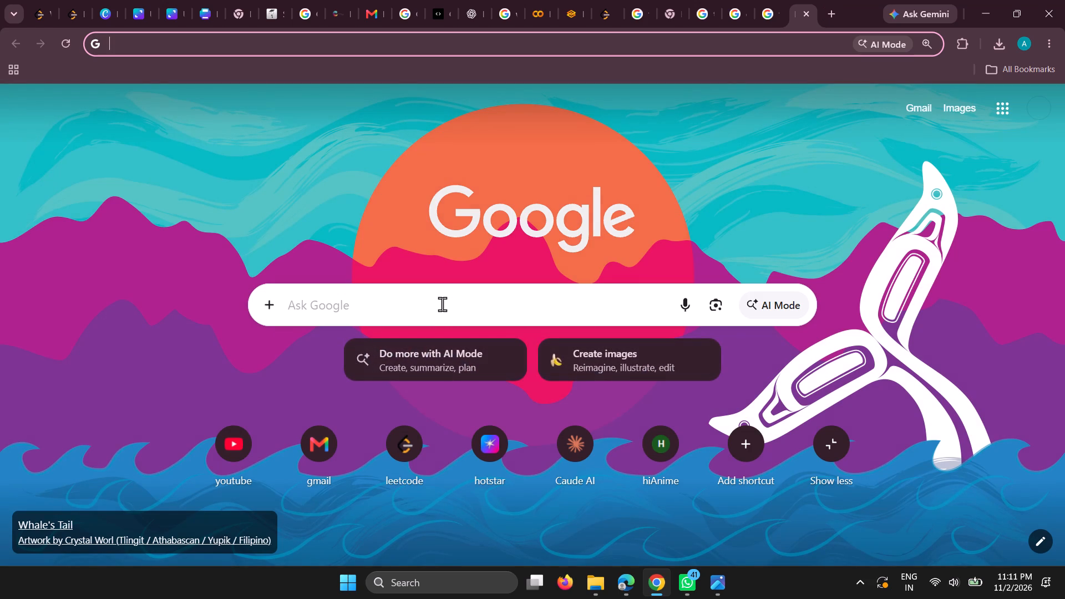
pyautogui.click(442, 304)
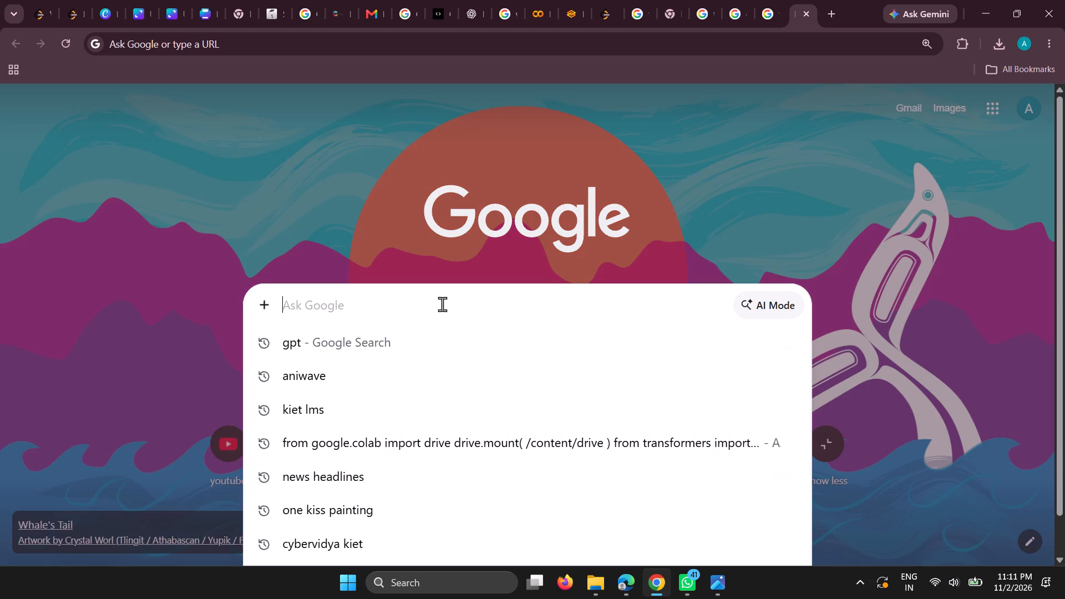
pyautogui.write('a4')
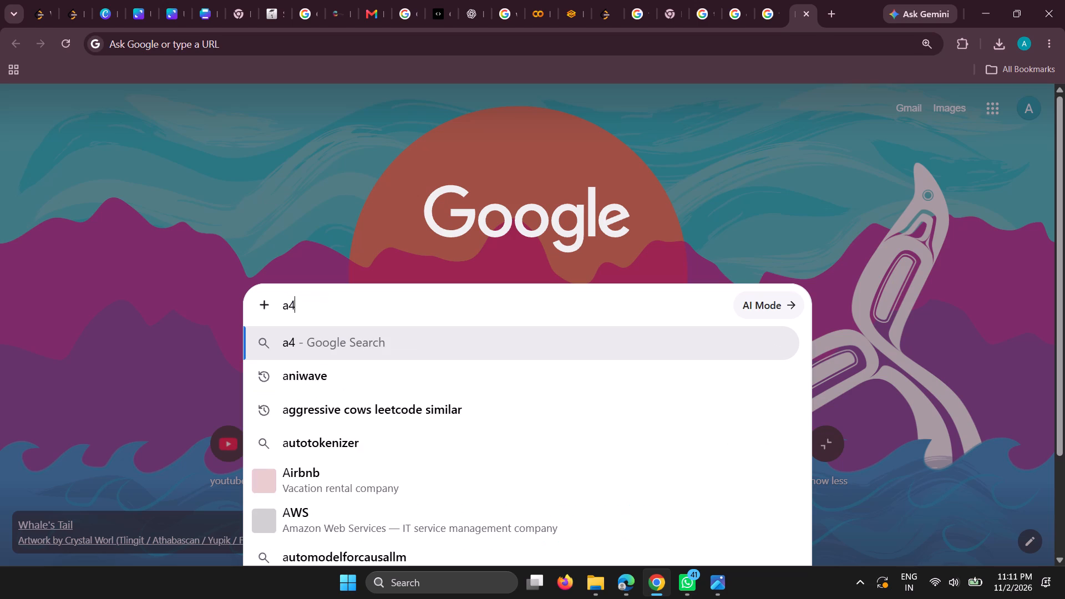
pyautogui.press('space')
pyautogui.press('s')
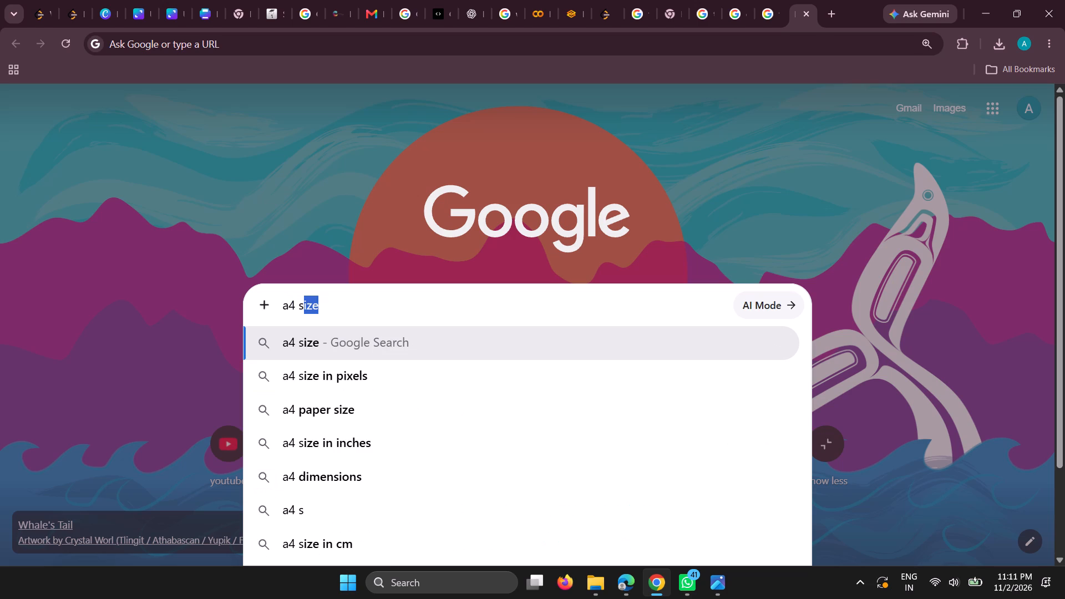
pyautogui.press('i')
pyautogui.write('ze')
pyautogui.press('space')
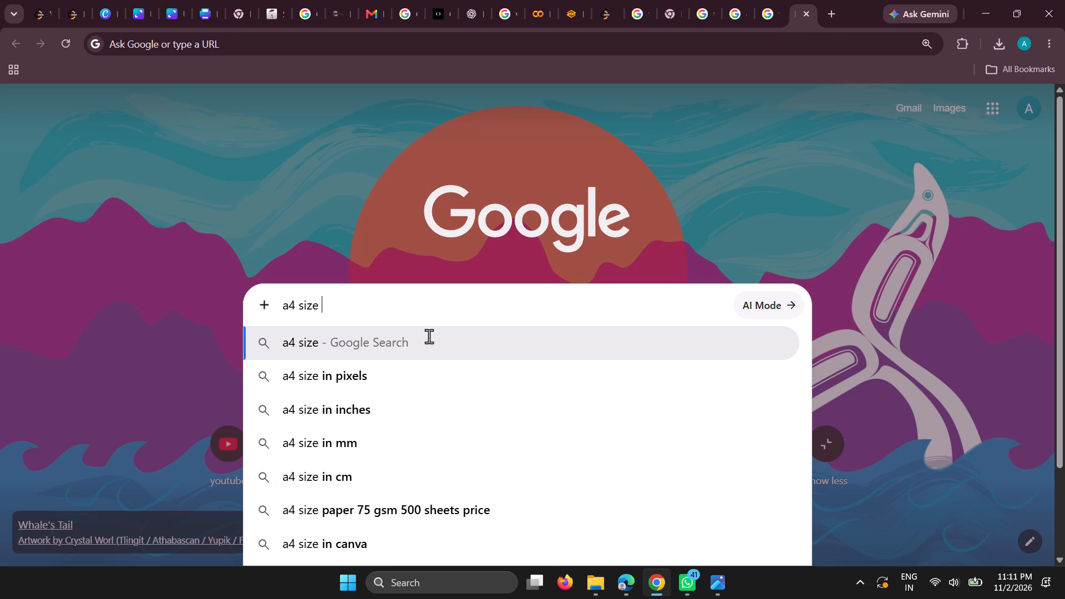
pyautogui.click(427, 382)
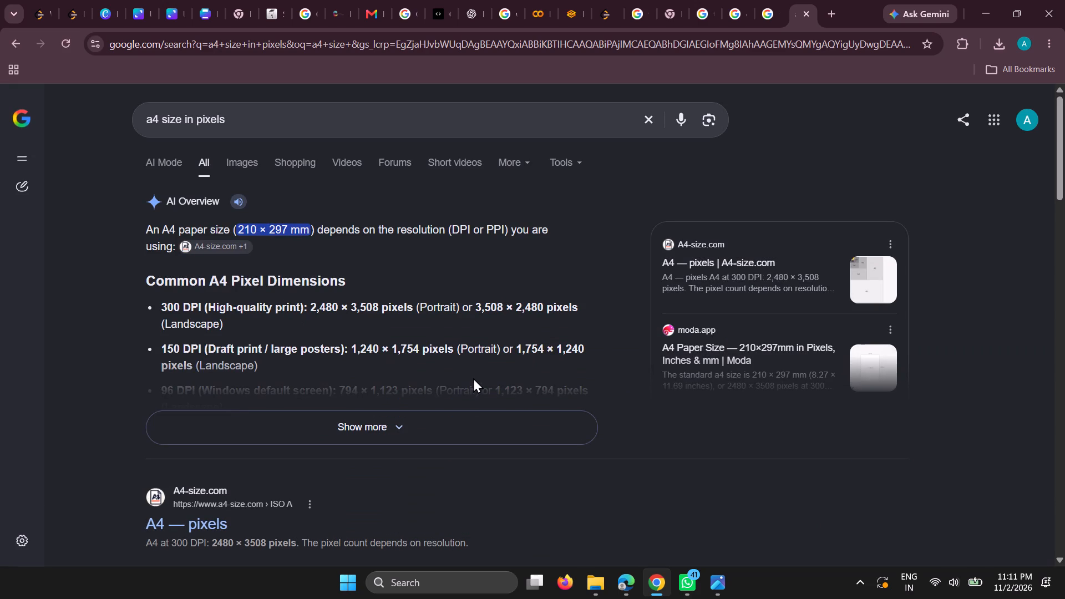
pyautogui.click(390, 435)
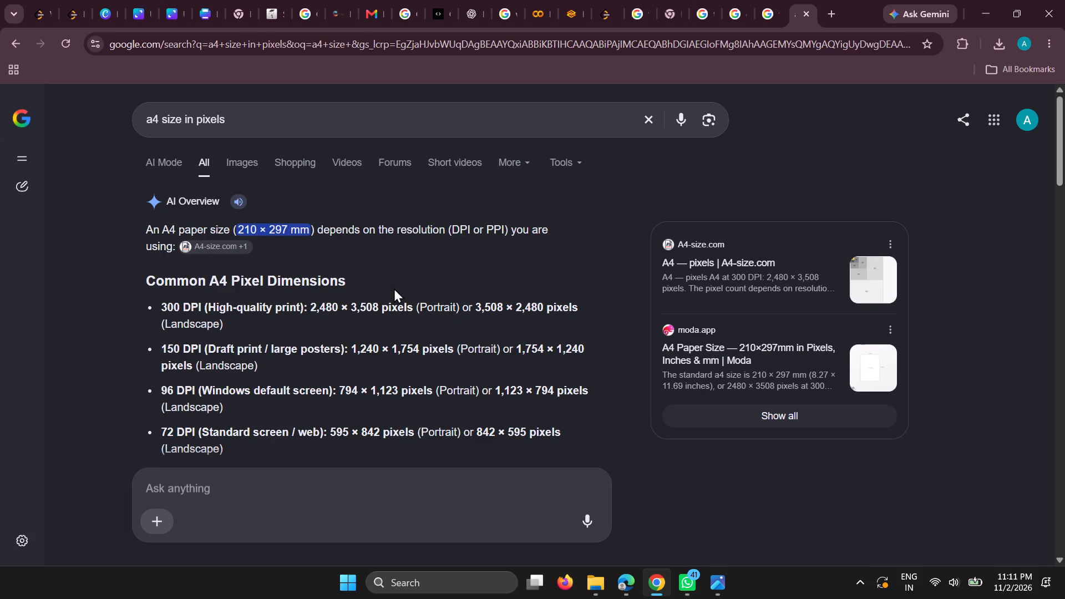
pyautogui.scroll(-1, 476, 323)
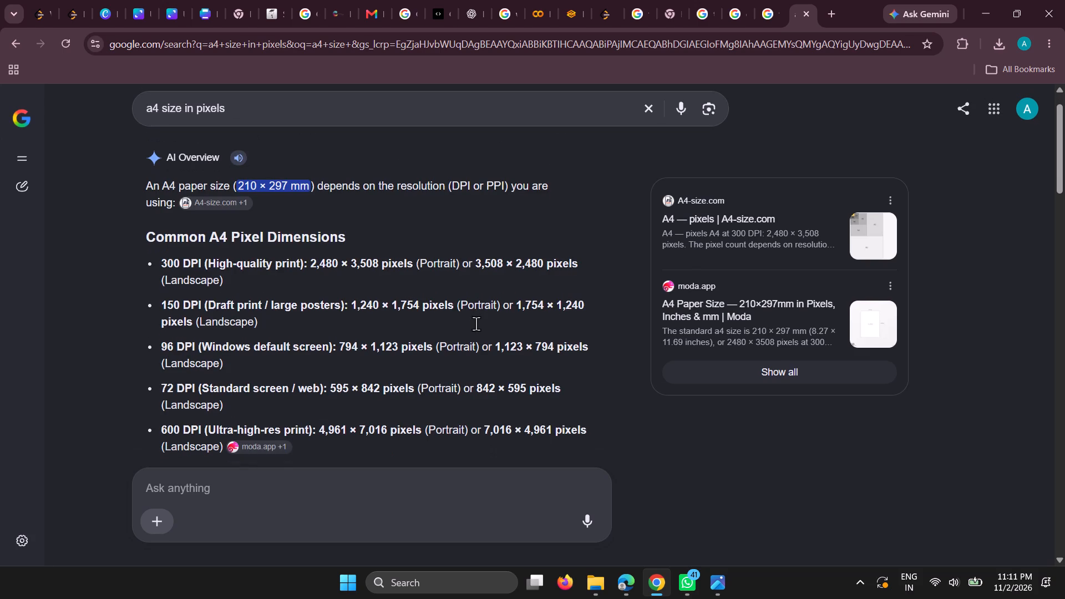
pyautogui.scroll(-3, 476, 323)
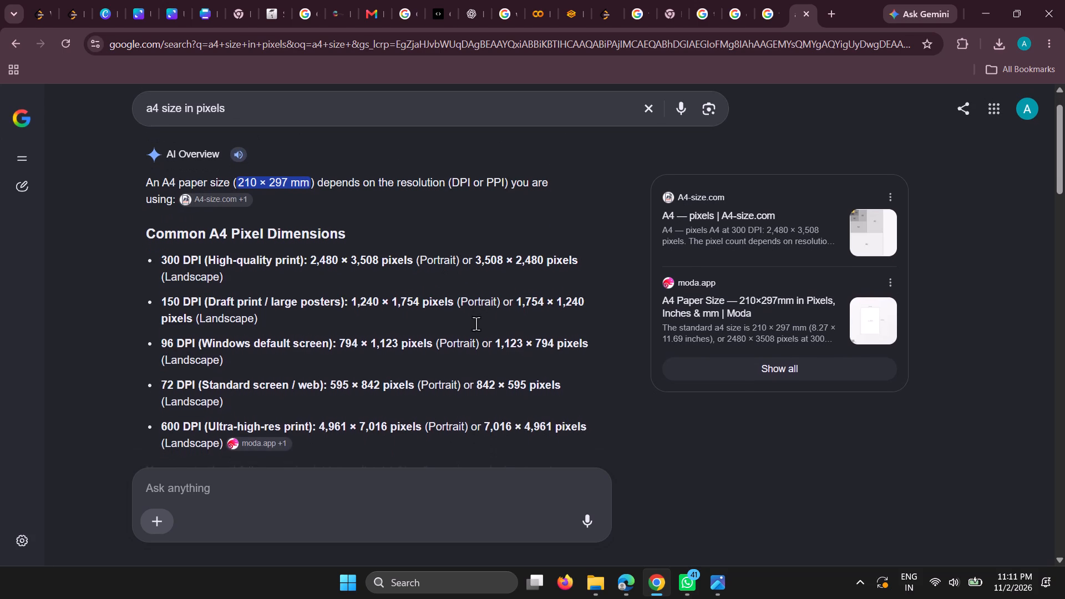
pyautogui.scroll(-2, 476, 323)
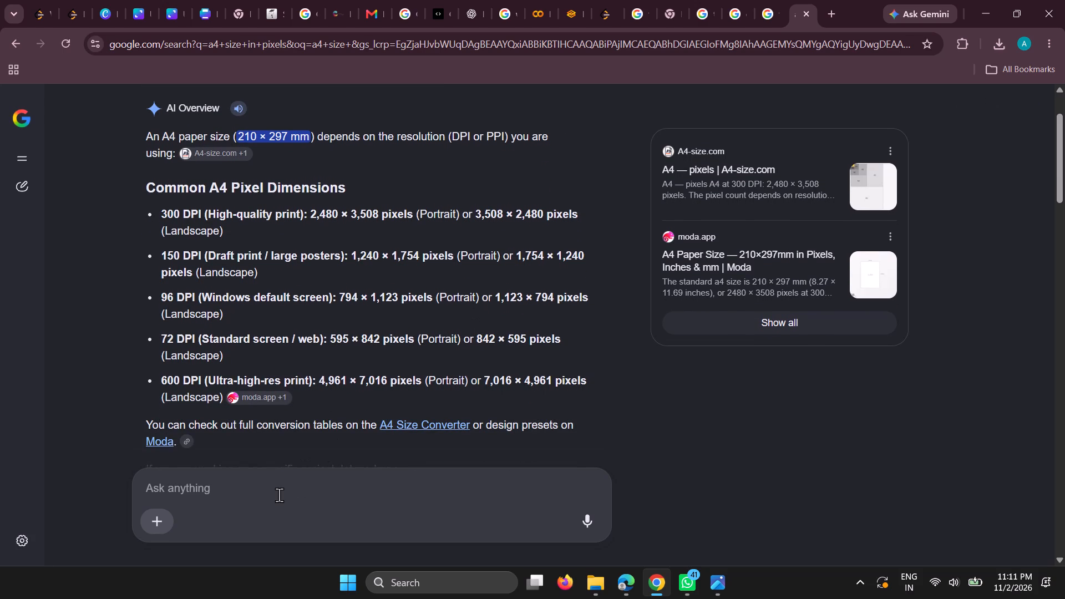
# Ask the follow-up "in canva" and read the answer about A4 presets and pixel dimensions.
pyautogui.click(279, 495)
pyautogui.write('in can')
pyautogui.write('va')
pyautogui.press('Return')
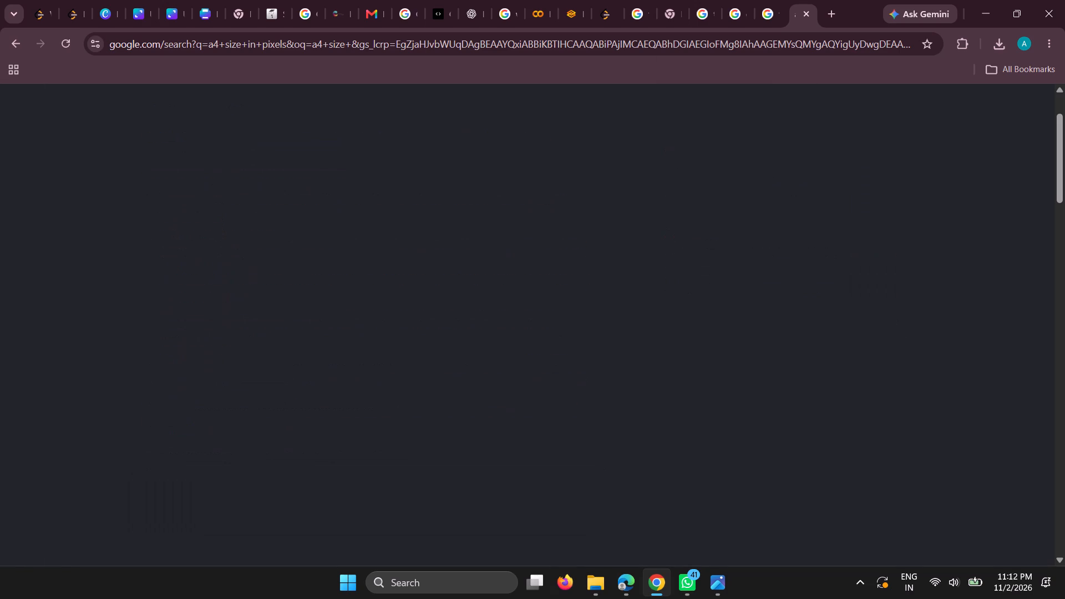
pyautogui.scroll(2, 310, 339)
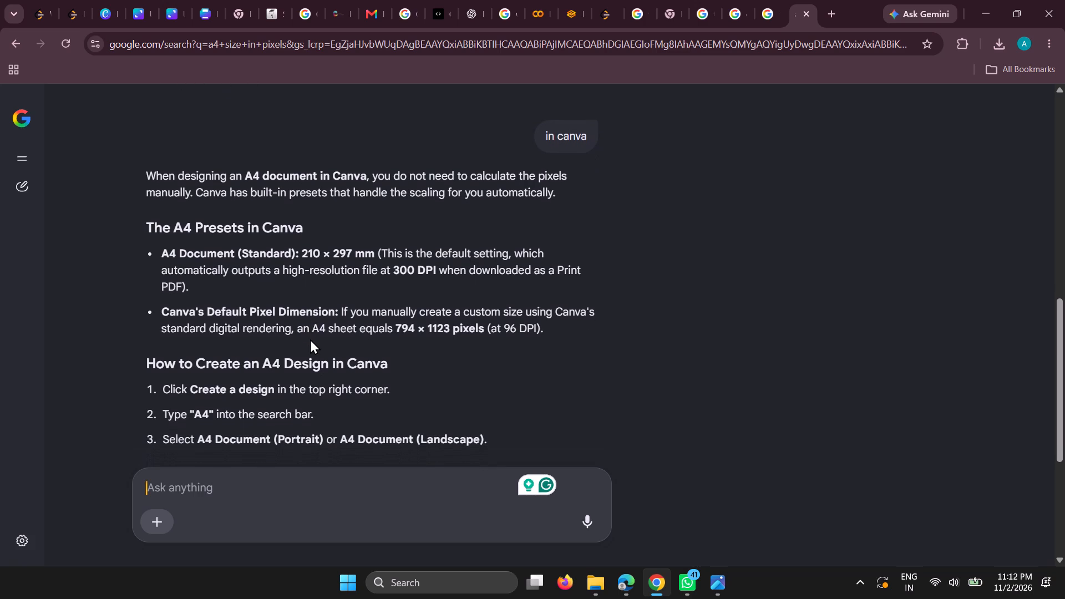
pyautogui.scroll(-2, 310, 339)
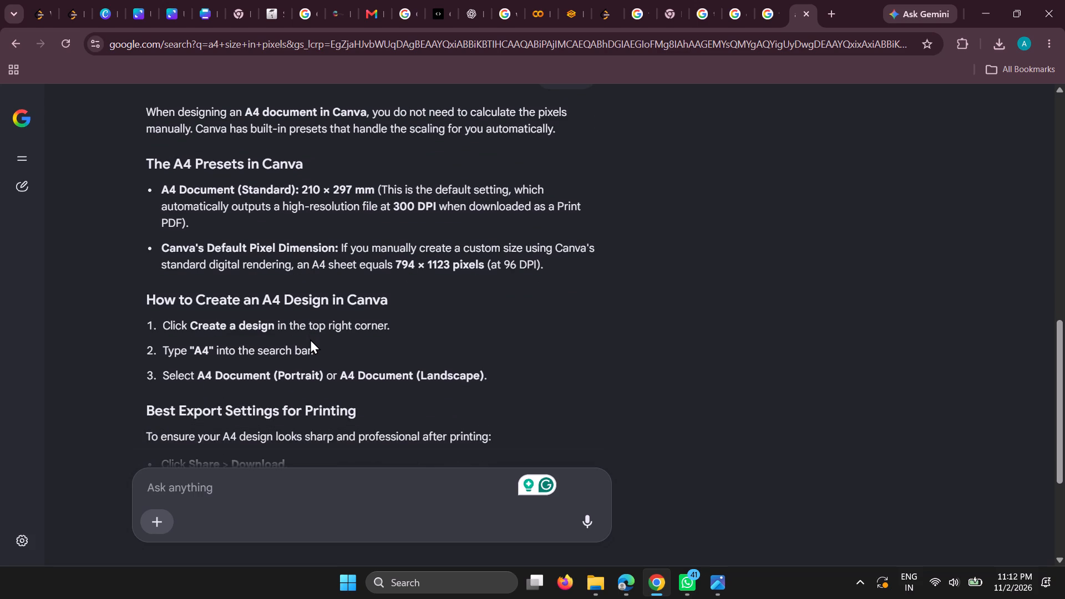
pyautogui.scroll(-1, 310, 339)
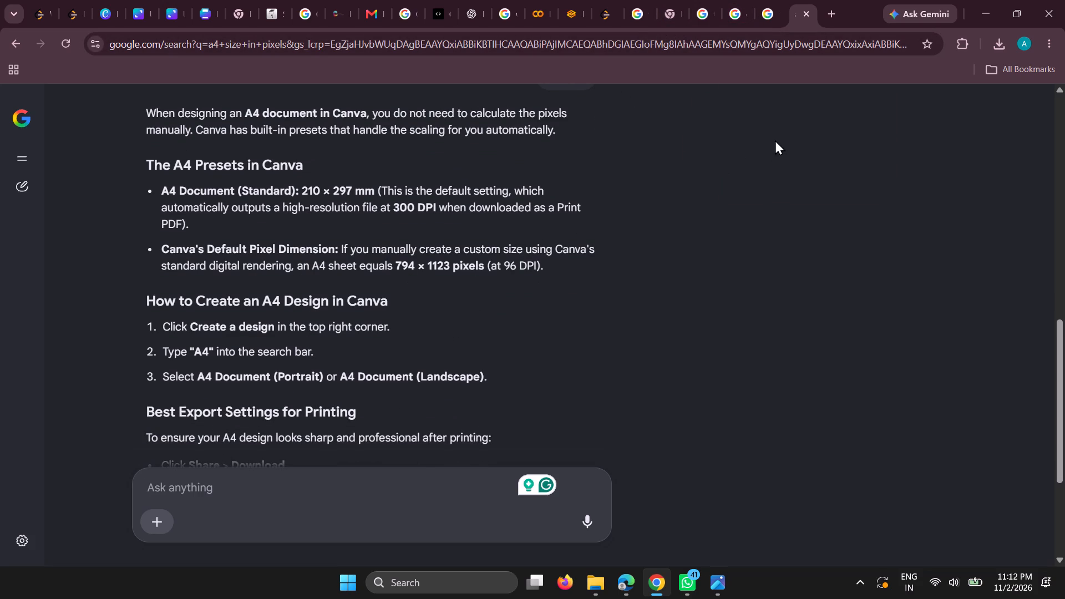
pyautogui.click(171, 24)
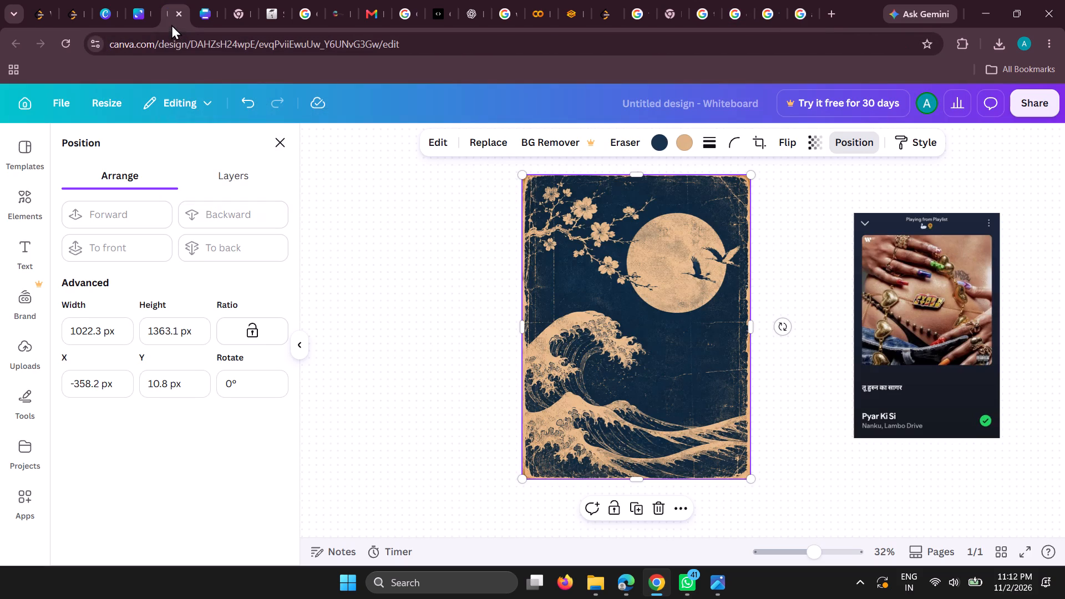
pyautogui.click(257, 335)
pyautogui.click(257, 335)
# Following the A4 instructions in the Google answer, search Canva's design types for "A4" and create a blank Document (A4, Portrait).
pyautogui.click(791, 6)
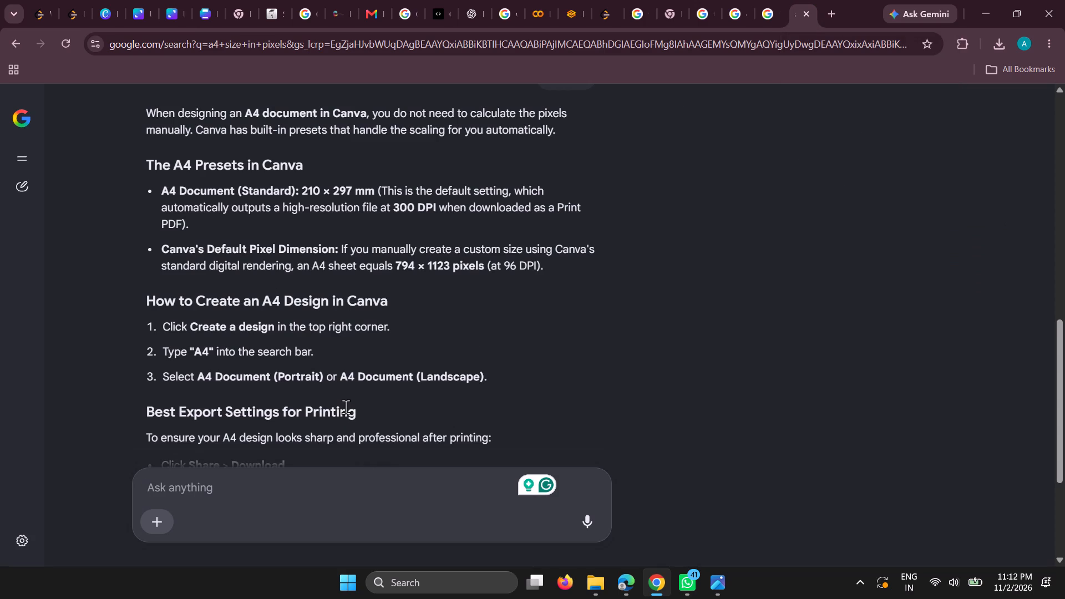
pyautogui.scroll(-1, 346, 407)
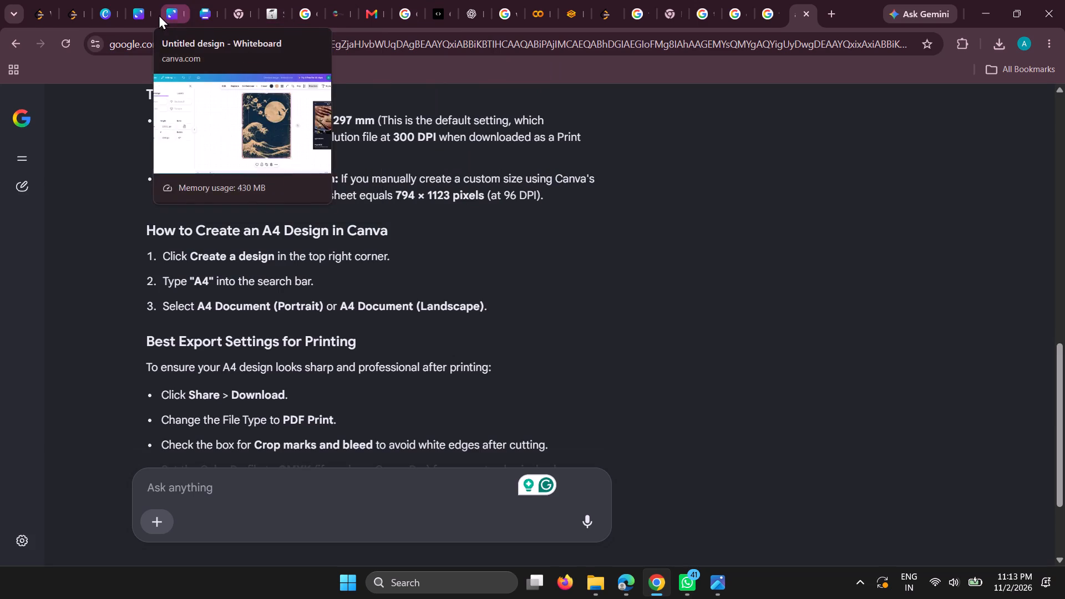
pyautogui.click(114, 14)
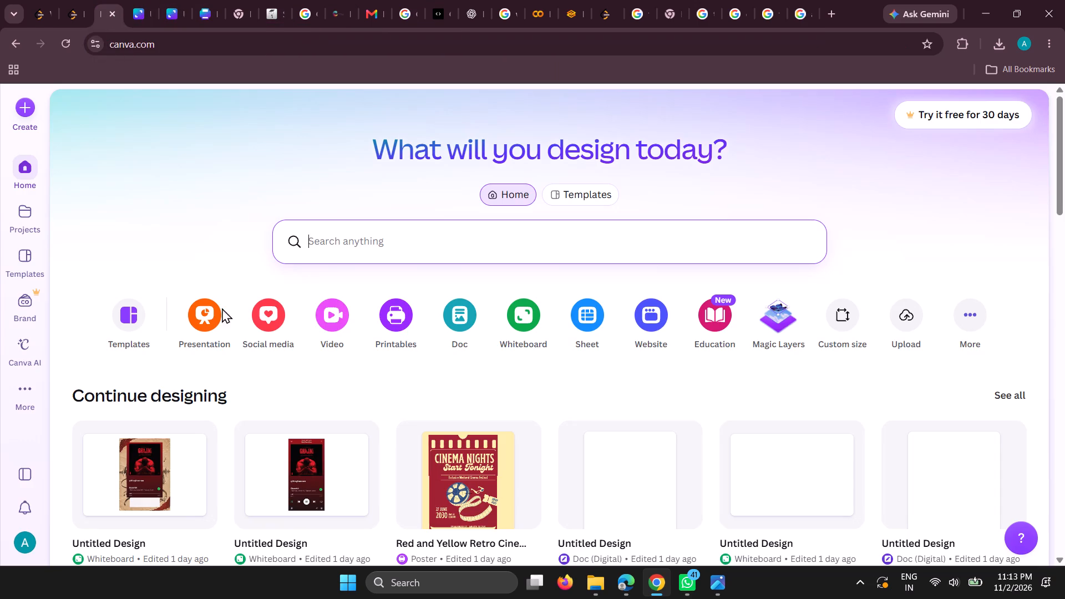
pyautogui.click(19, 111)
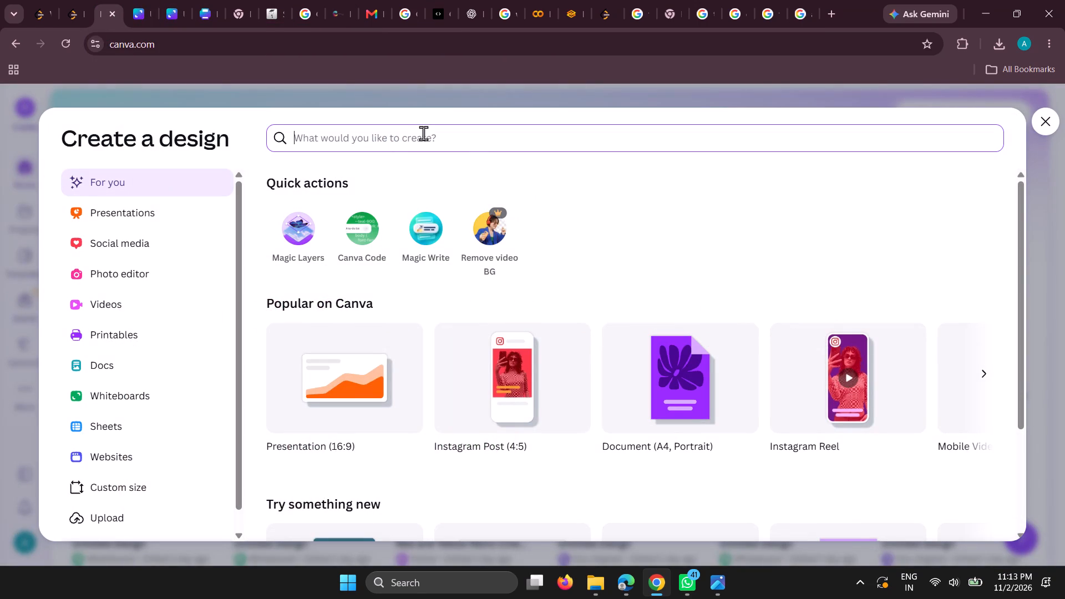
pyautogui.hotkey('shift', 'a')
pyautogui.press('4')
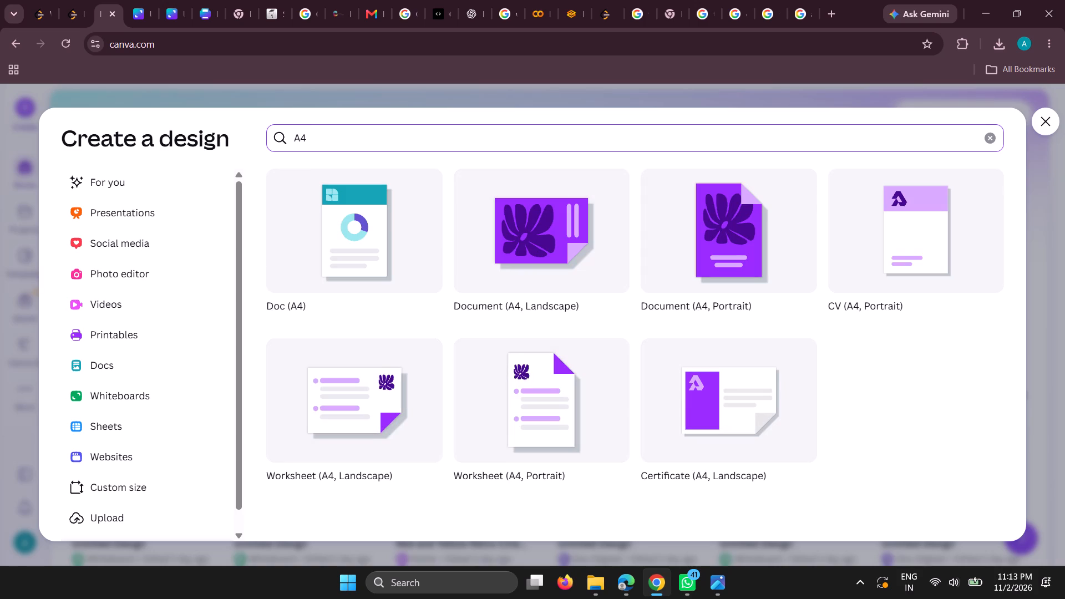
pyautogui.click(699, 263)
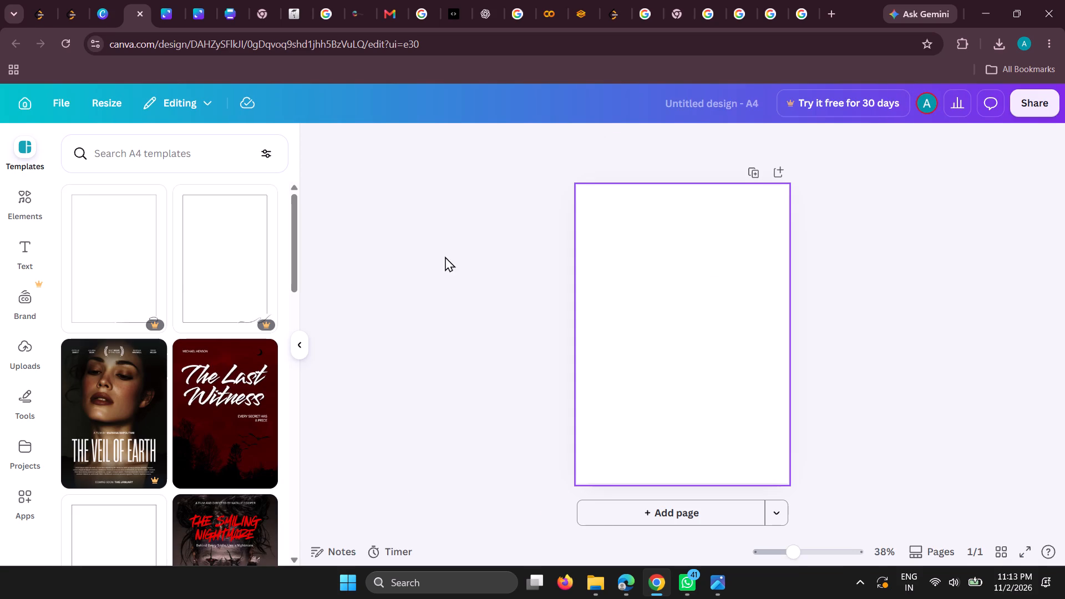
# Add the uploaded navy wave poster to the blank A4 page and enlarge it to the full page width, about 21 cm.
pyautogui.click(26, 337)
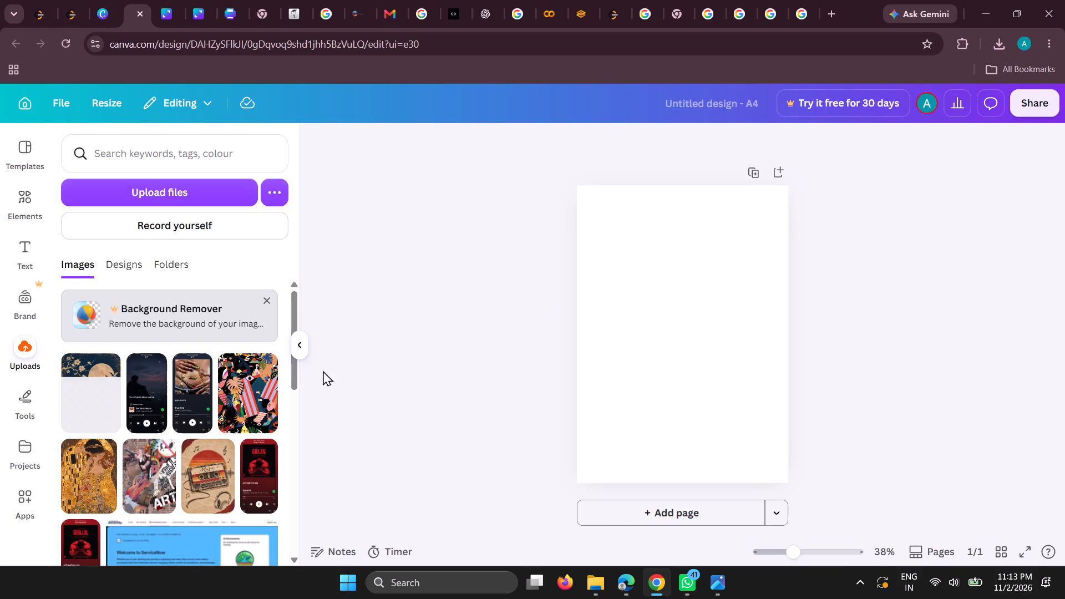
pyautogui.click(78, 394)
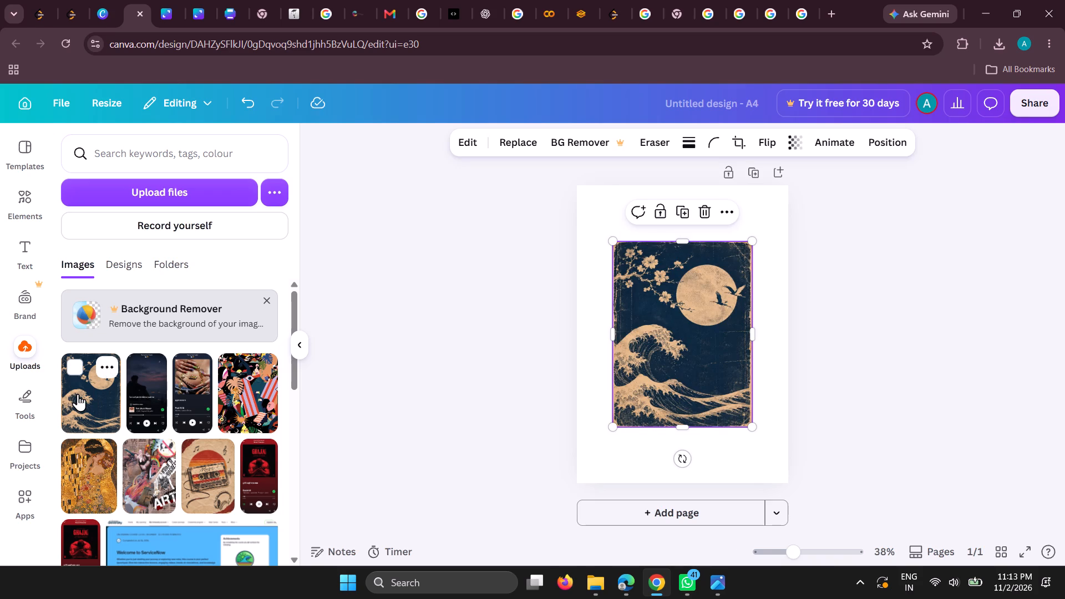
pyautogui.moveTo(748, 425); pyautogui.dragTo(838, 470)
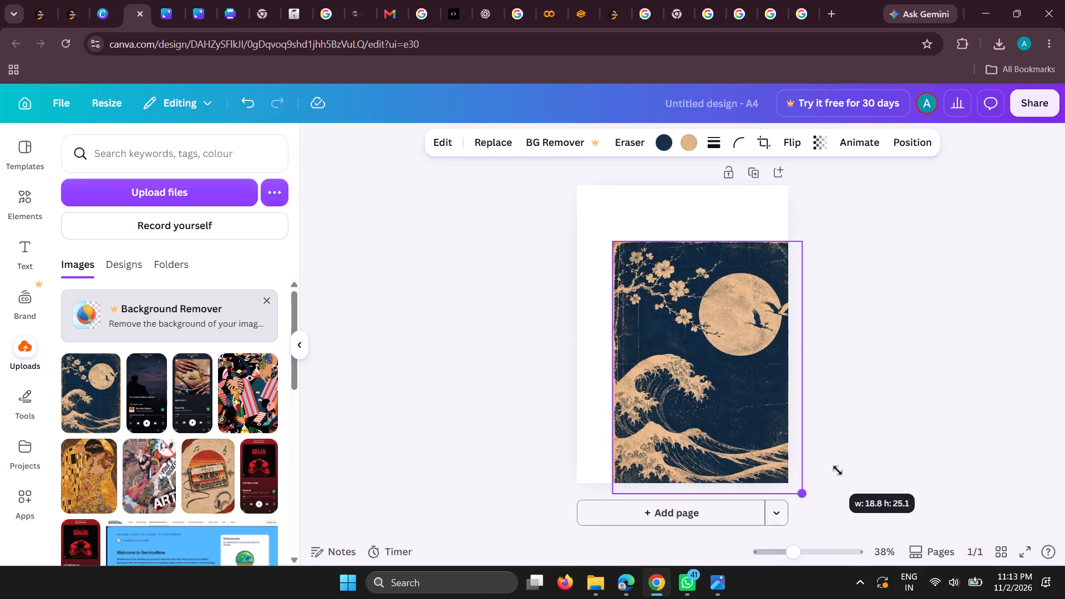
pyautogui.moveTo(838, 470); pyautogui.dragTo(825, 442)
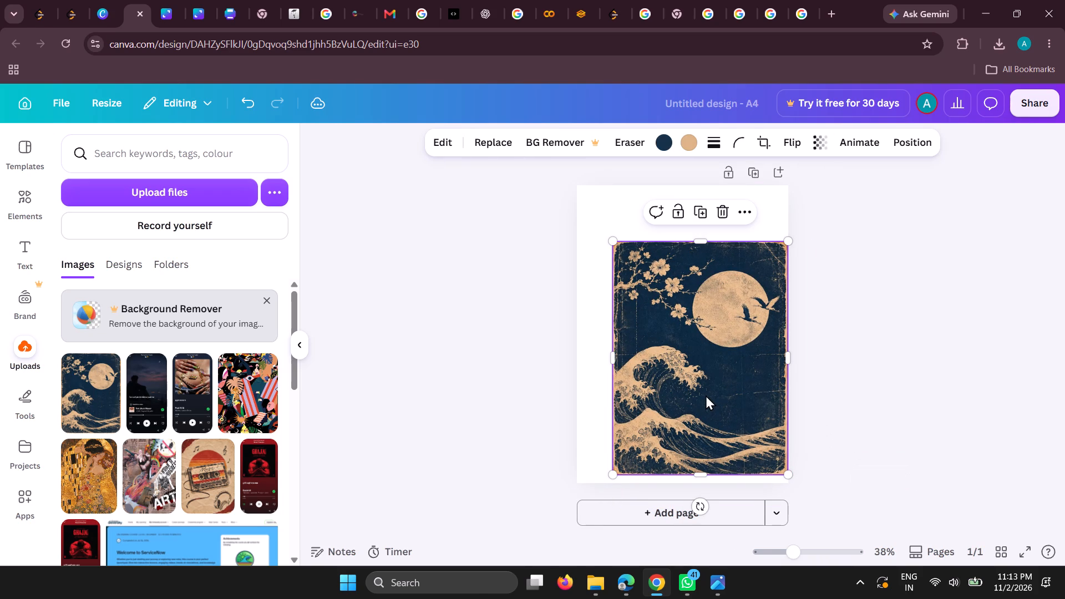
pyautogui.moveTo(706, 395); pyautogui.dragTo(702, 399)
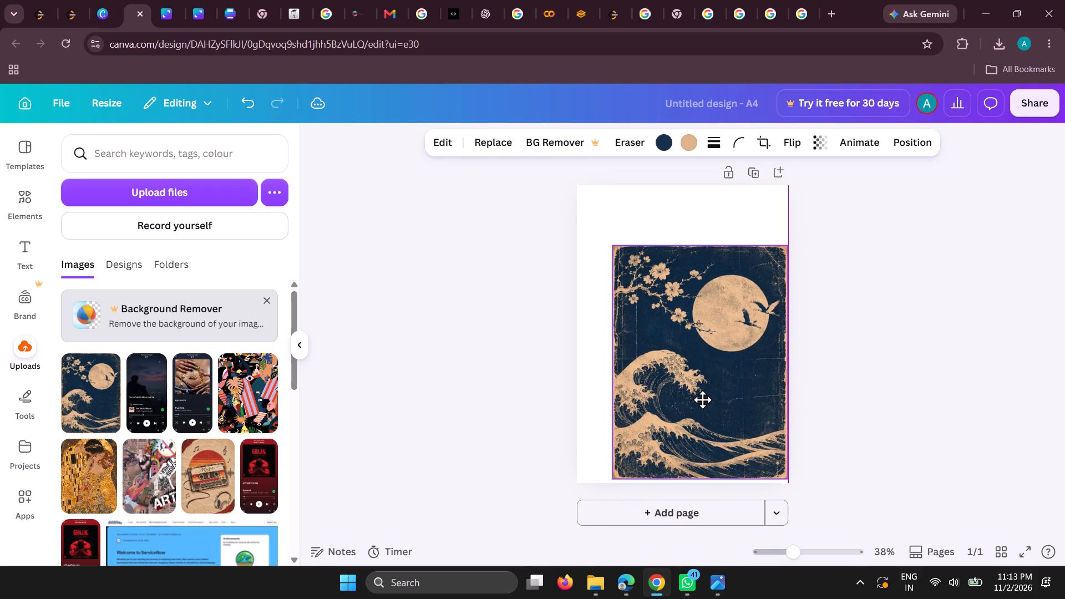
pyautogui.moveTo(702, 399); pyautogui.dragTo(702, 400)
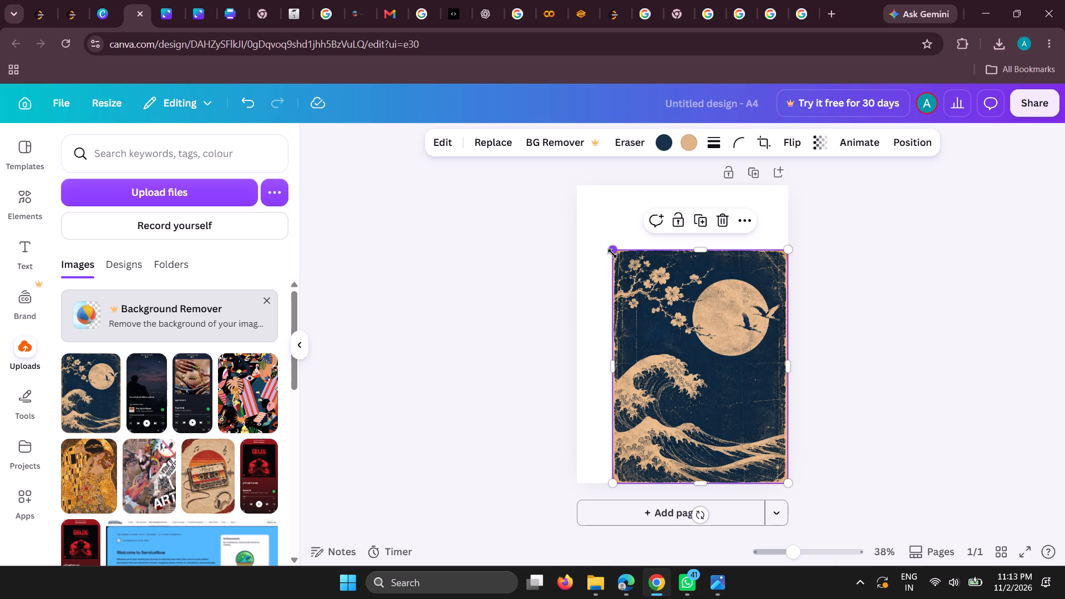
pyautogui.moveTo(612, 253); pyautogui.dragTo(585, 203)
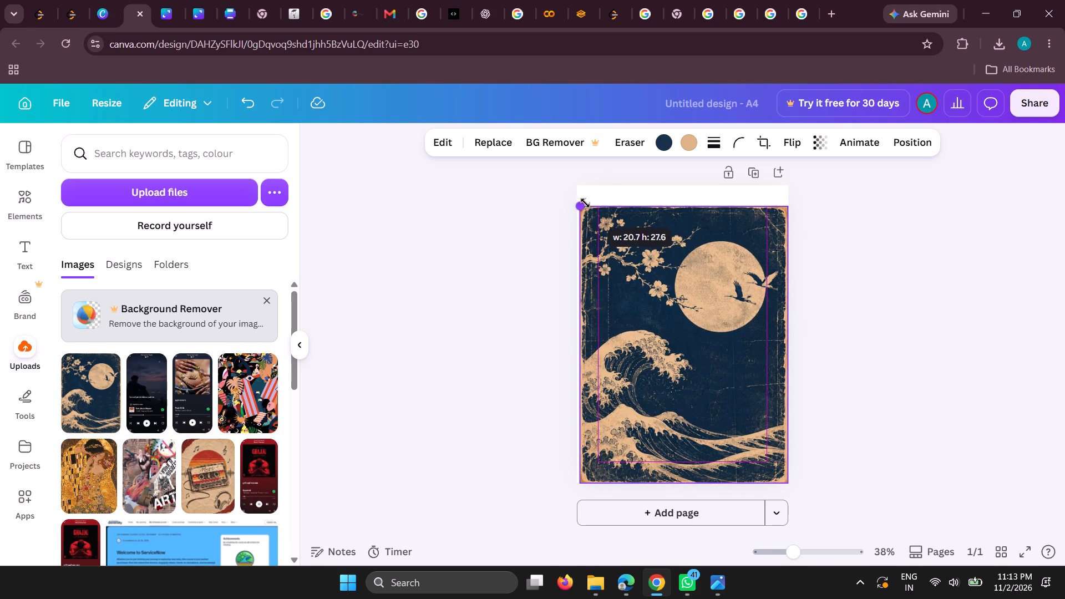
pyautogui.moveTo(585, 203); pyautogui.dragTo(587, 206)
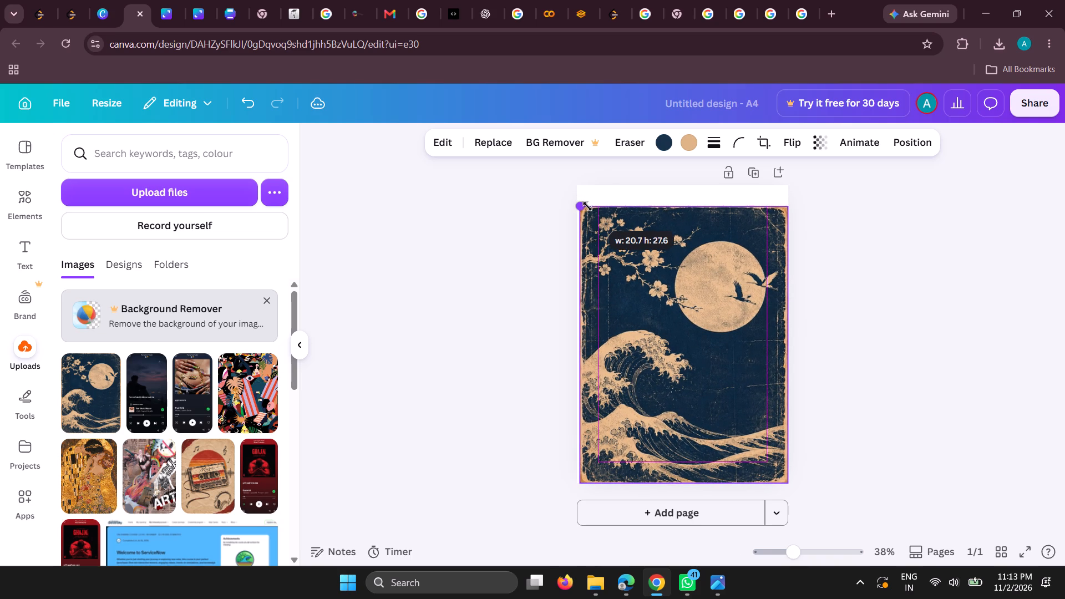
pyautogui.moveTo(587, 206); pyautogui.dragTo(581, 203)
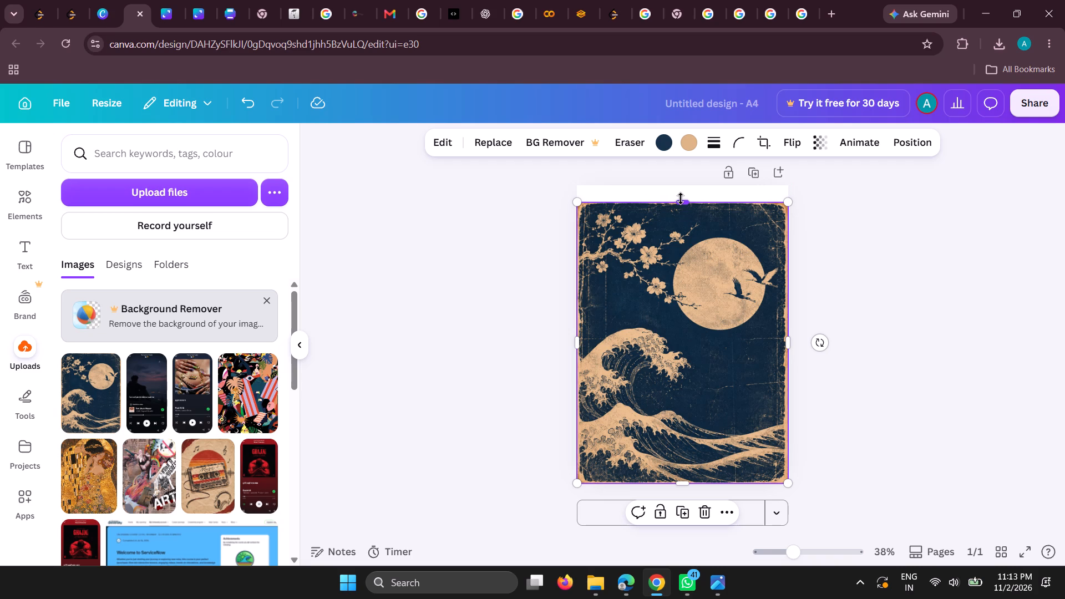
# Align the wave poster with the page's top edge and enlarge it proportionally until it covers the full page height.
pyautogui.click(683, 200)
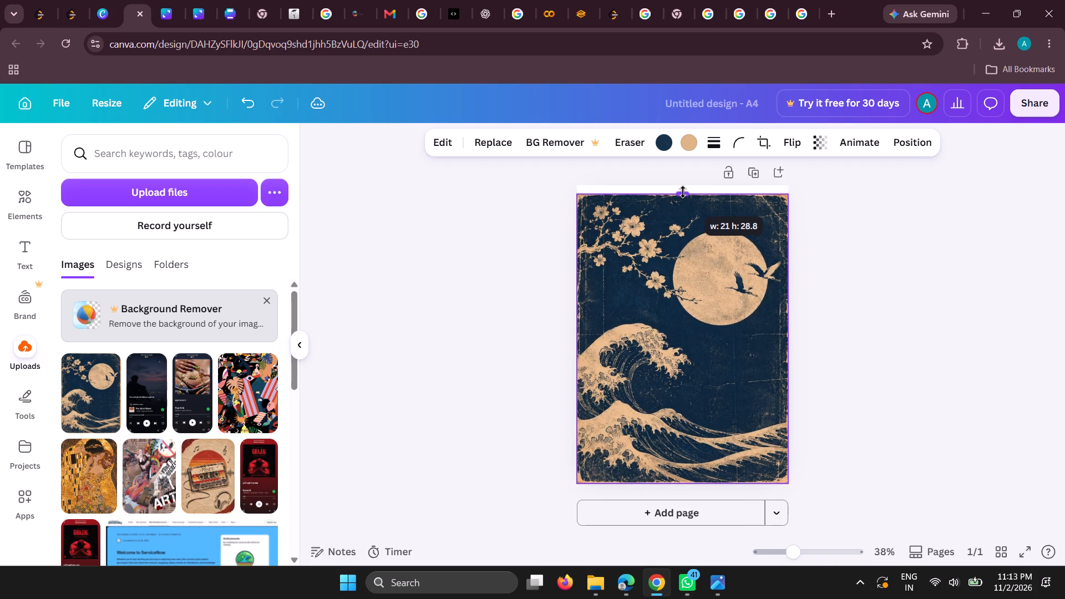
pyautogui.moveTo(644, 266); pyautogui.dragTo(645, 263)
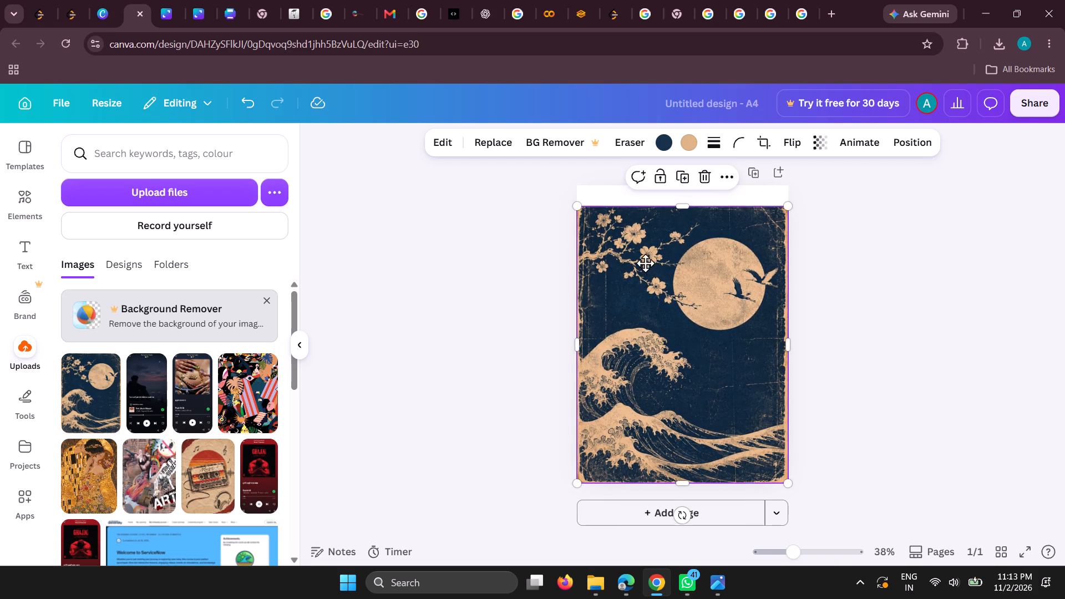
pyautogui.moveTo(645, 263); pyautogui.dragTo(647, 248)
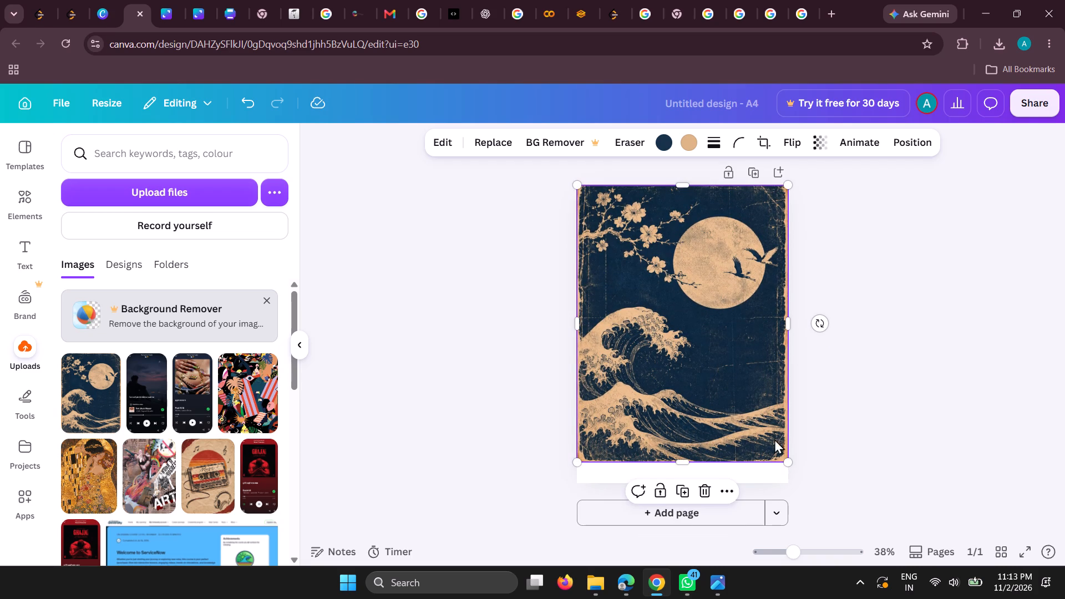
pyautogui.moveTo(783, 458); pyautogui.dragTo(797, 479)
# Centre the enlarged wave poster horizontally and vertically on the A4 page so it covers the whole page, and deselect it.
pyautogui.moveTo(692, 384); pyautogui.dragTo(684, 384)
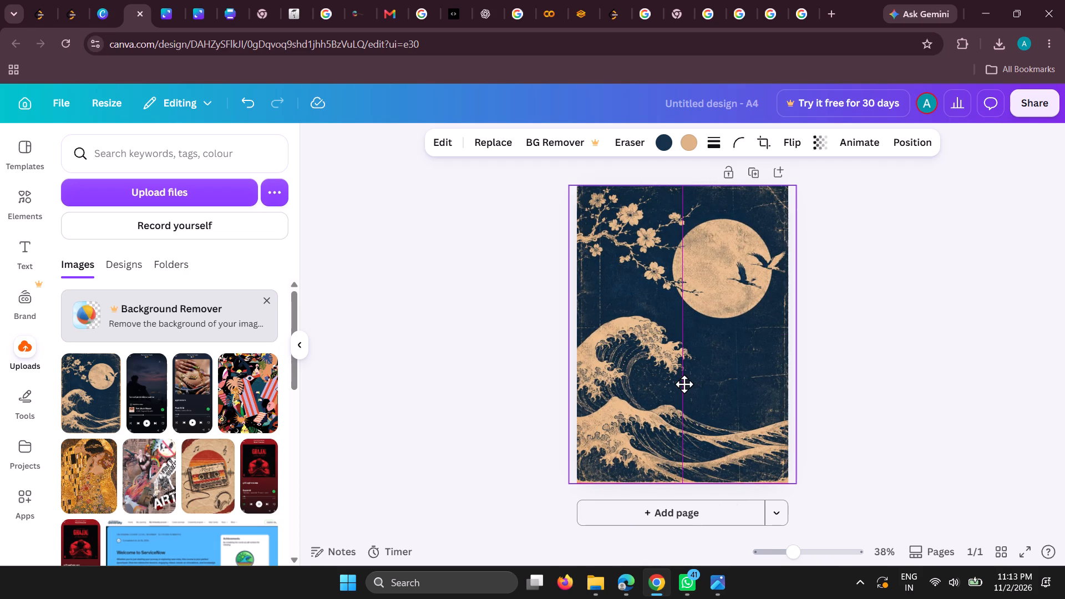
pyautogui.moveTo(684, 384); pyautogui.dragTo(680, 387)
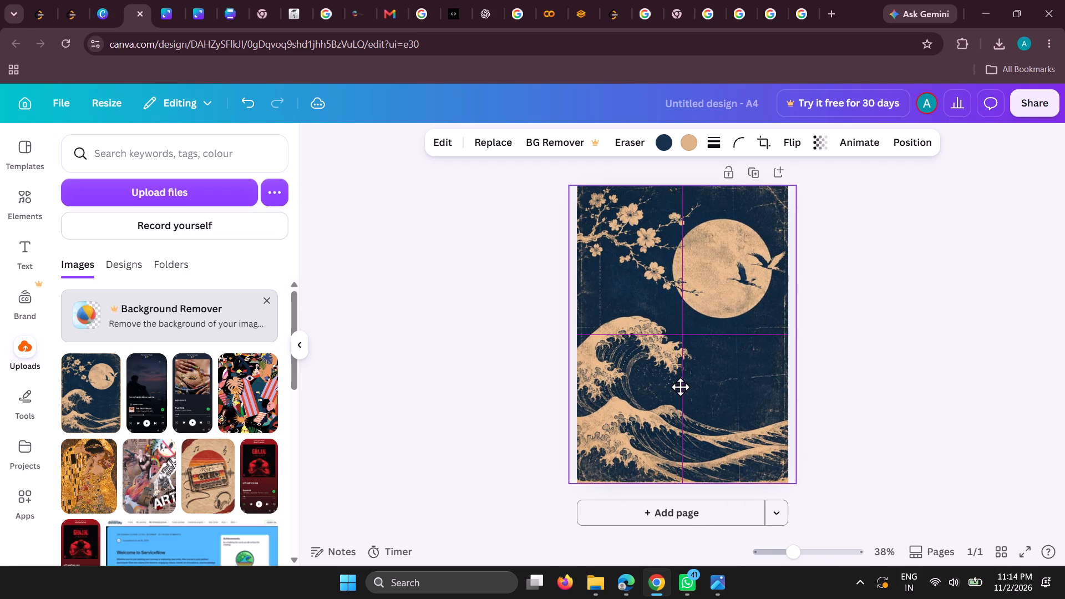
pyautogui.moveTo(680, 387); pyautogui.dragTo(678, 388)
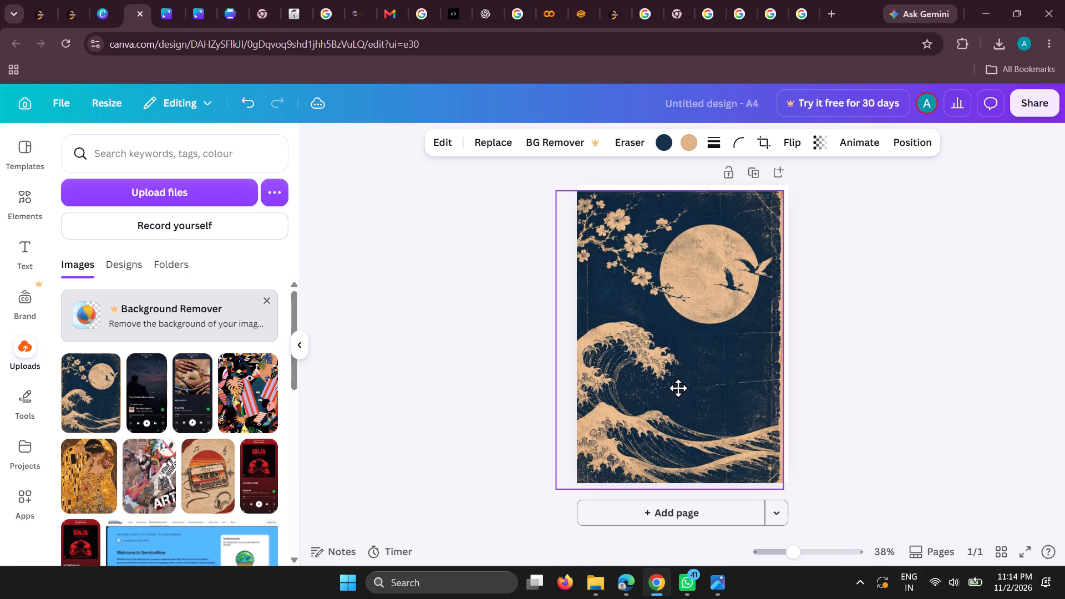
pyautogui.moveTo(678, 388); pyautogui.dragTo(682, 383)
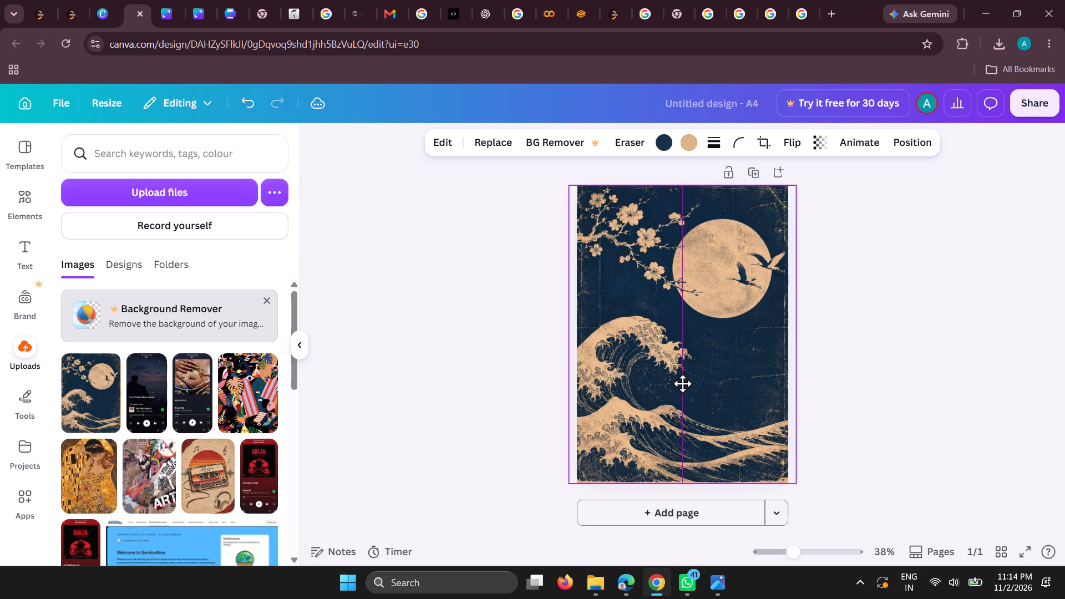
pyautogui.moveTo(682, 383); pyautogui.dragTo(682, 386)
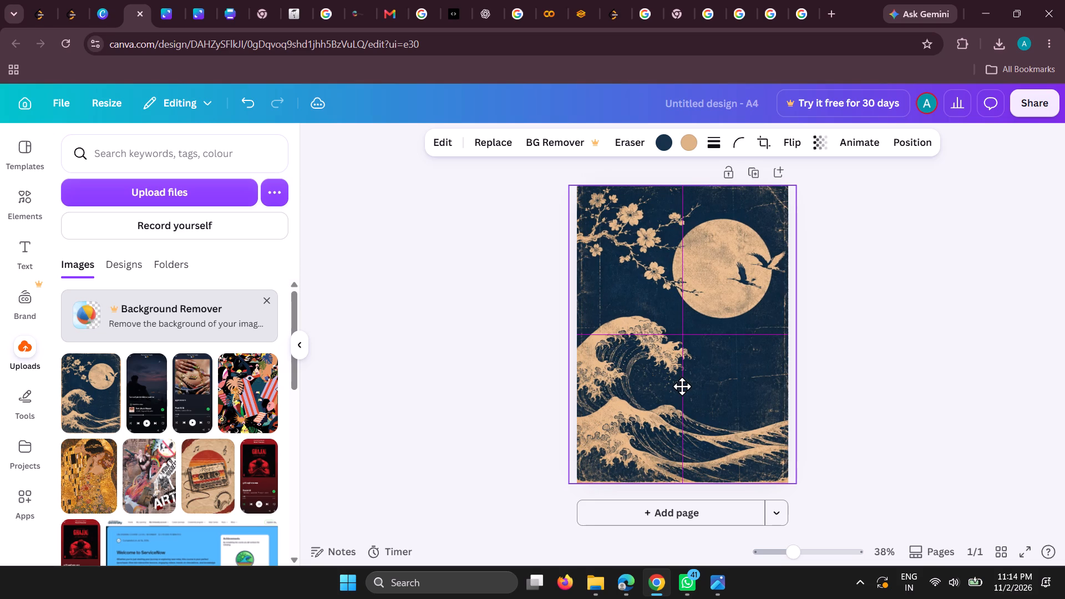
pyautogui.moveTo(682, 386); pyautogui.dragTo(684, 378)
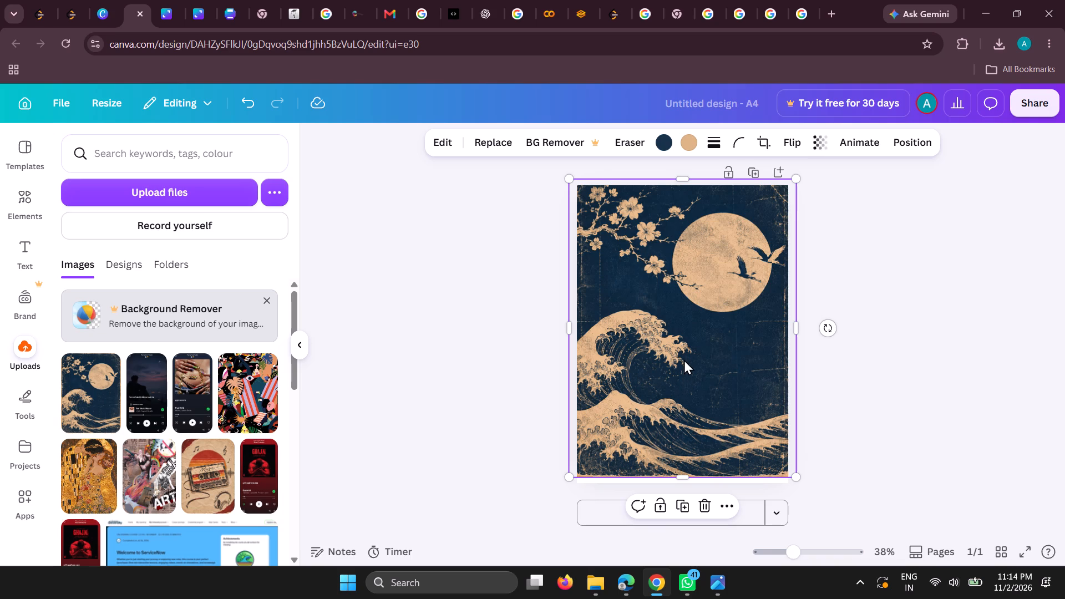
pyautogui.moveTo(697, 374); pyautogui.dragTo(699, 383)
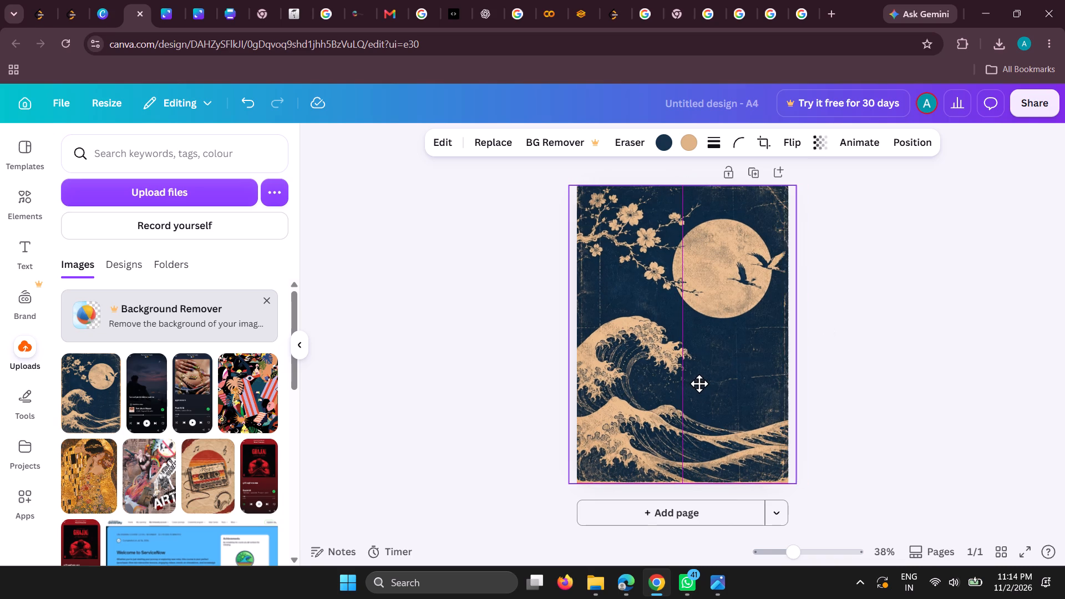
pyautogui.moveTo(699, 383); pyautogui.dragTo(694, 397)
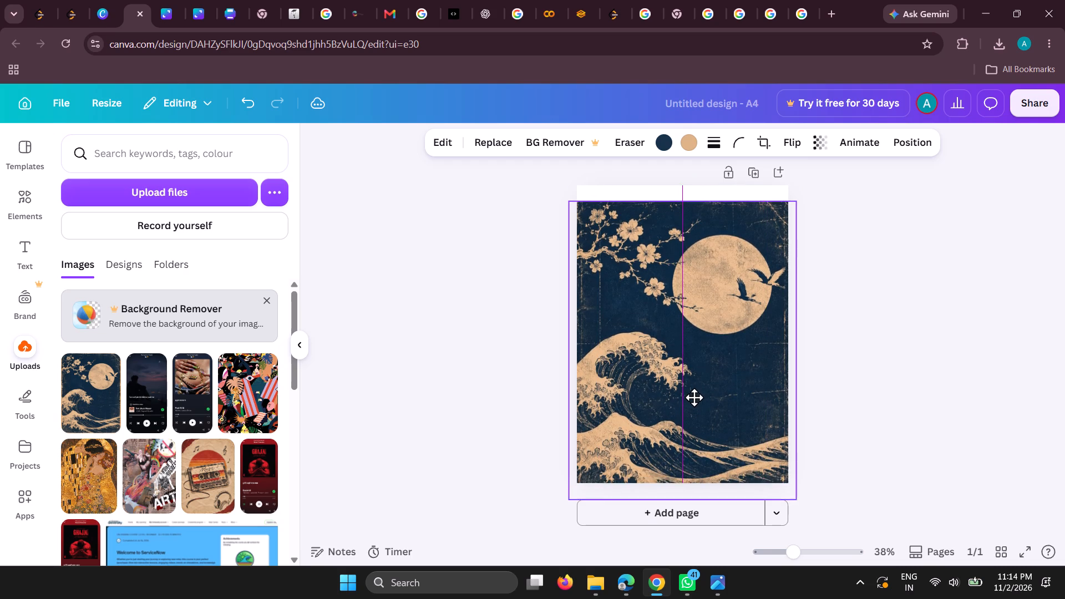
pyautogui.moveTo(694, 397); pyautogui.dragTo(696, 405)
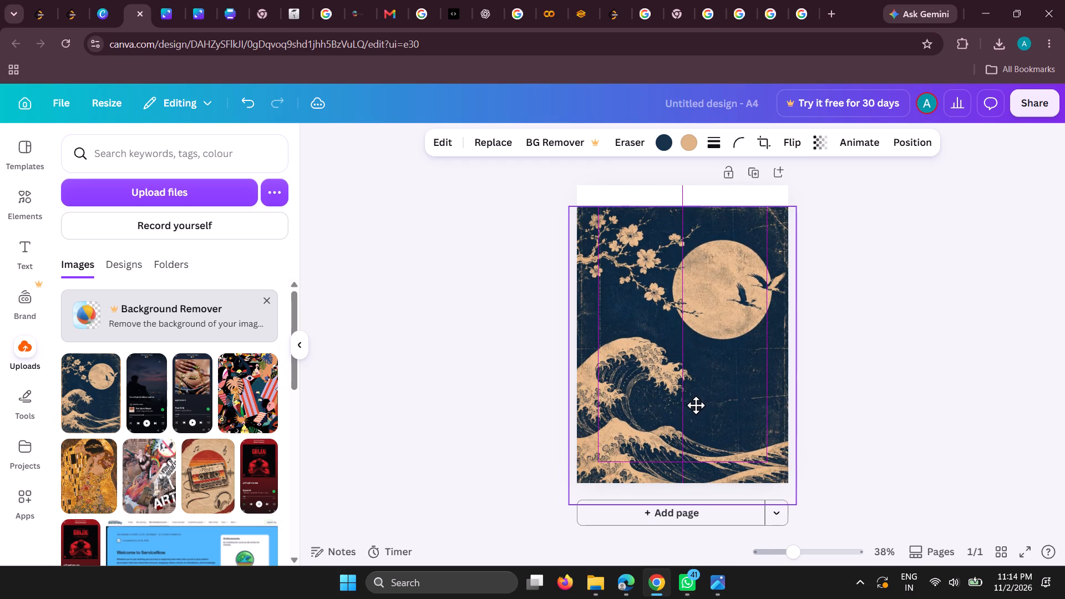
pyautogui.moveTo(696, 405); pyautogui.dragTo(696, 384)
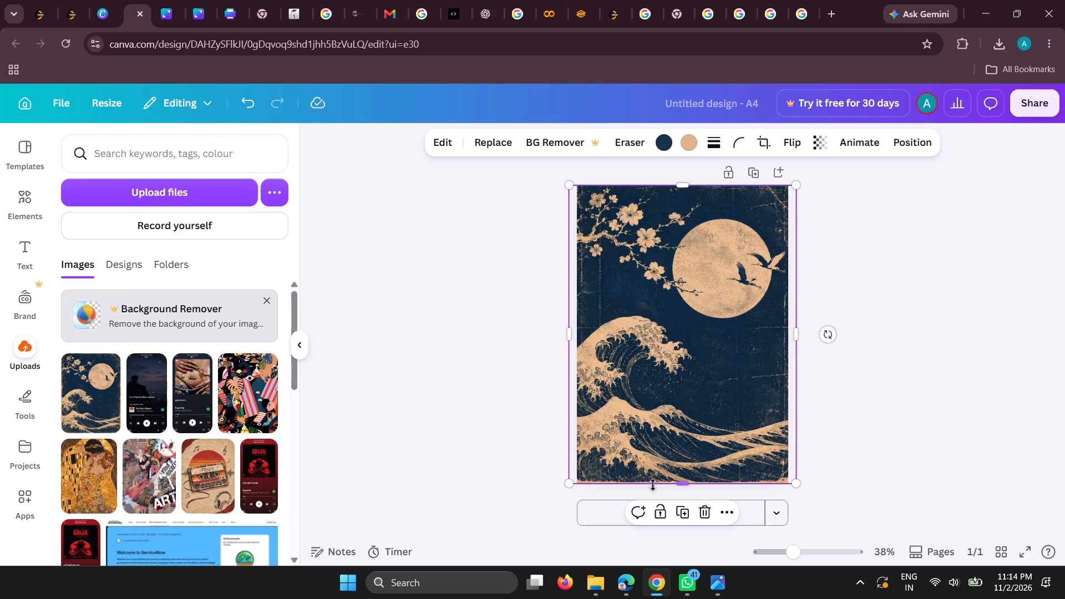
pyautogui.click(797, 484)
pyautogui.click(933, 376)
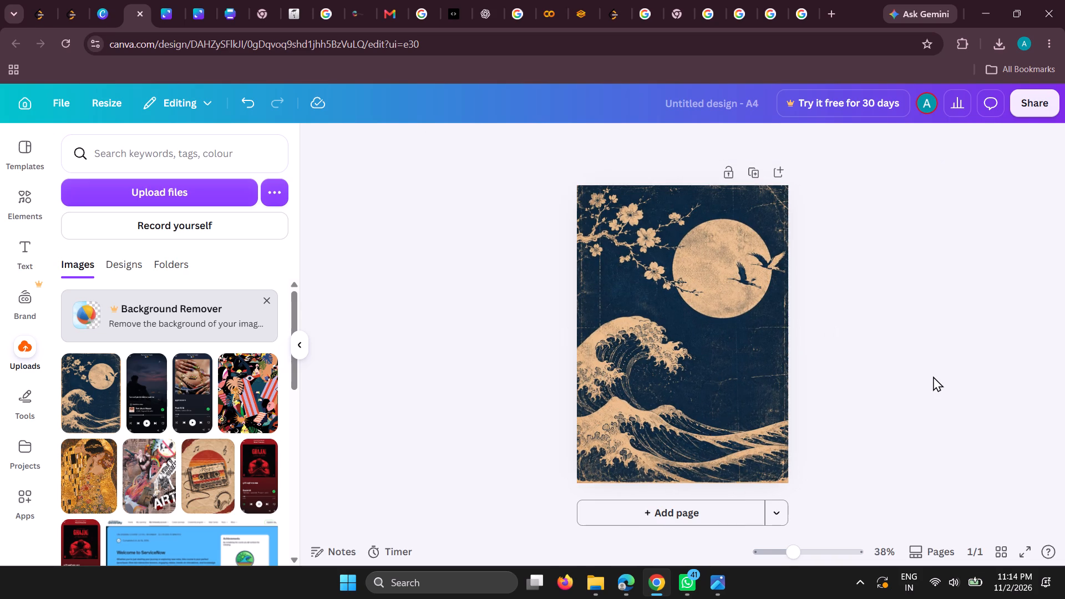
# Add the uploaded Pyar Ki Si player screenshot to the page, enlarge it to about 12.4 cm wide, and centre it horizontally over the waves.
pyautogui.click(193, 408)
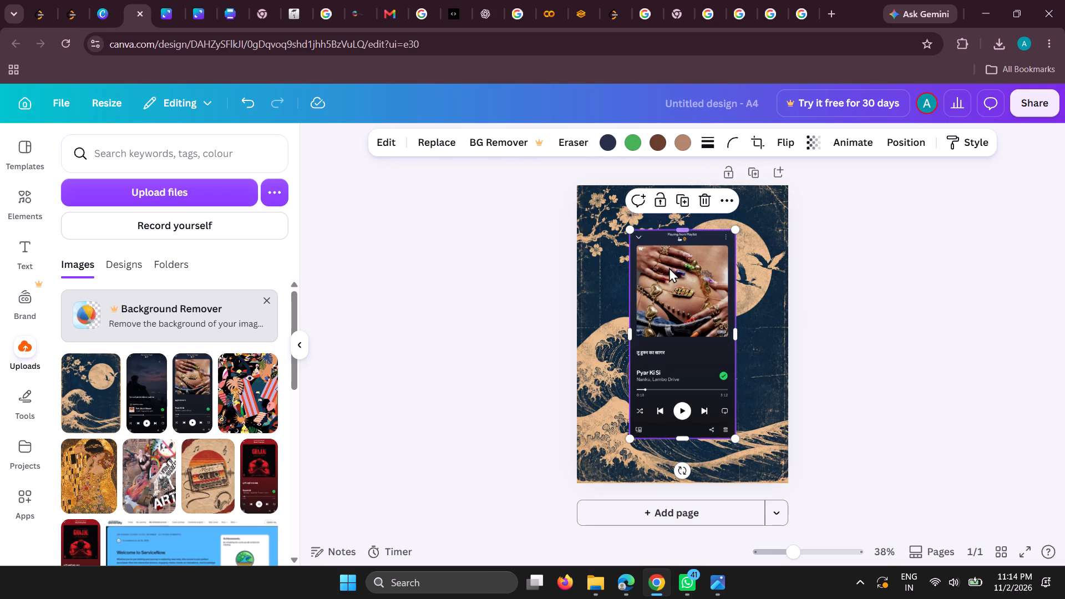
pyautogui.click(683, 322)
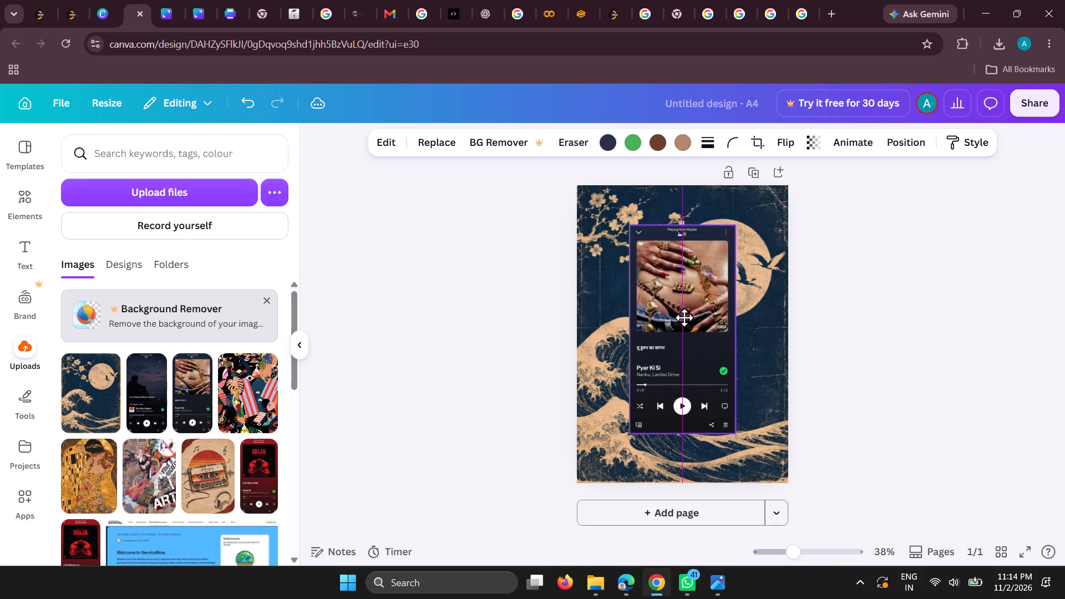
pyautogui.moveTo(737, 438); pyautogui.dragTo(750, 445)
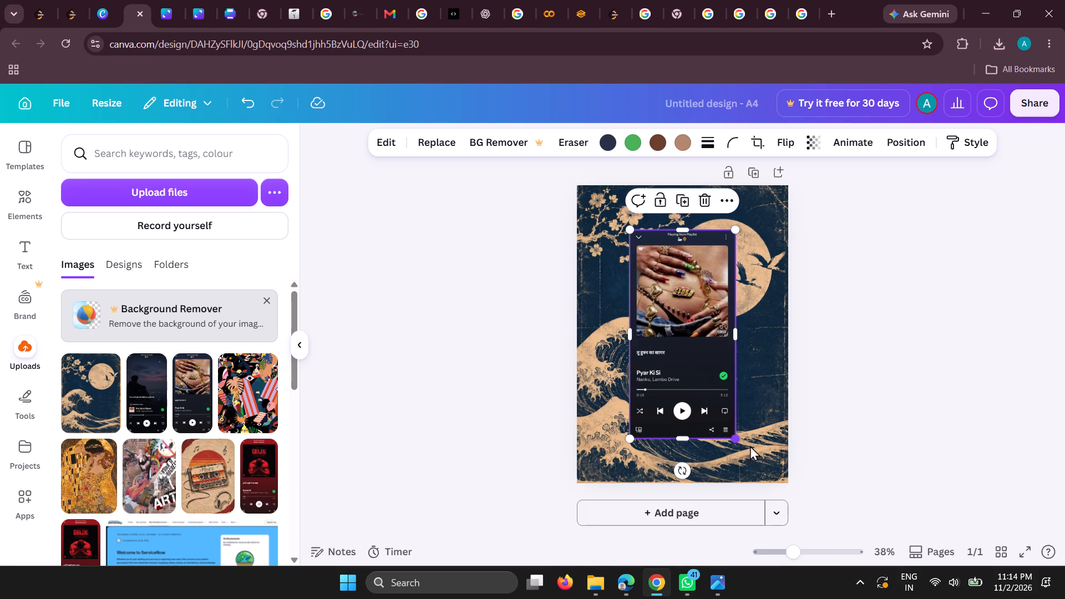
pyautogui.moveTo(750, 445); pyautogui.dragTo(783, 463)
pyautogui.moveTo(677, 346); pyautogui.dragTo(667, 317)
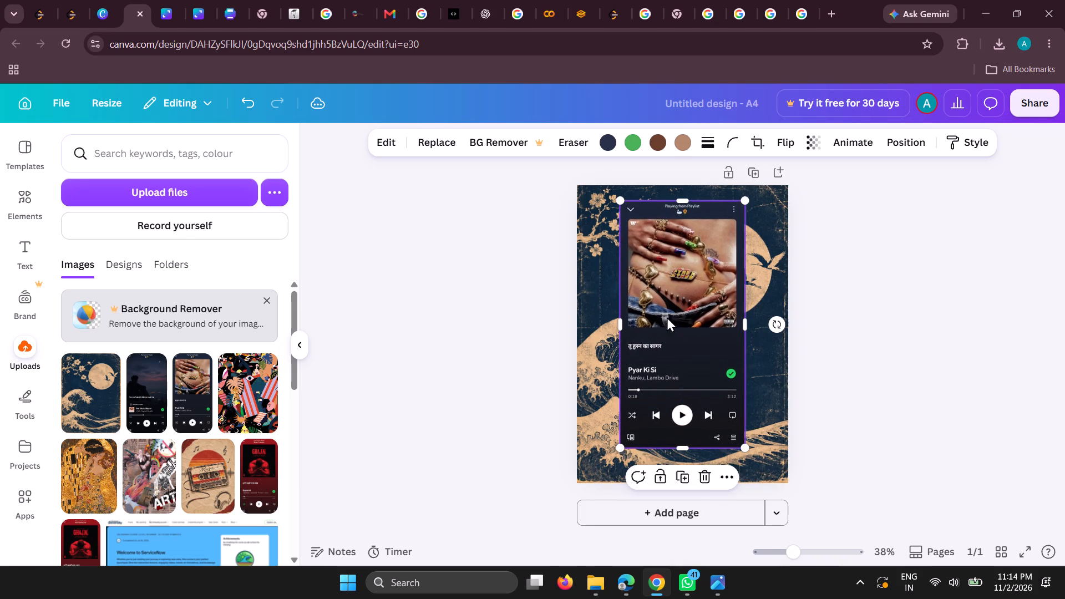
# Crop the player screenshot from its bottom edge to about 18.8 cm high, cutting off the progress bar and playback controls below the song title.
pyautogui.moveTo(683, 449); pyautogui.dragTo(686, 390)
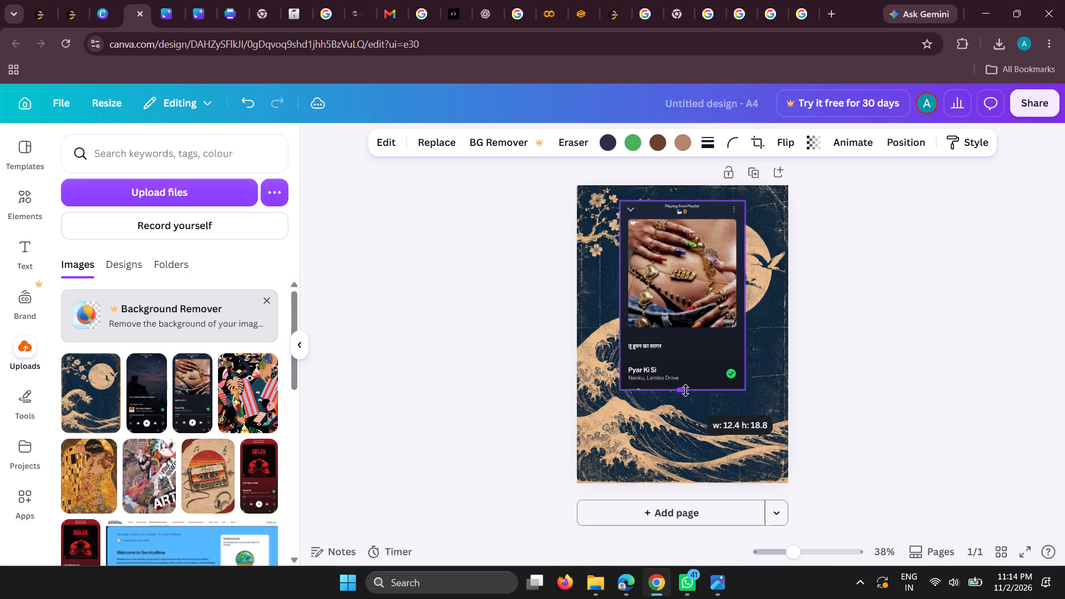
pyautogui.moveTo(686, 390); pyautogui.dragTo(686, 389)
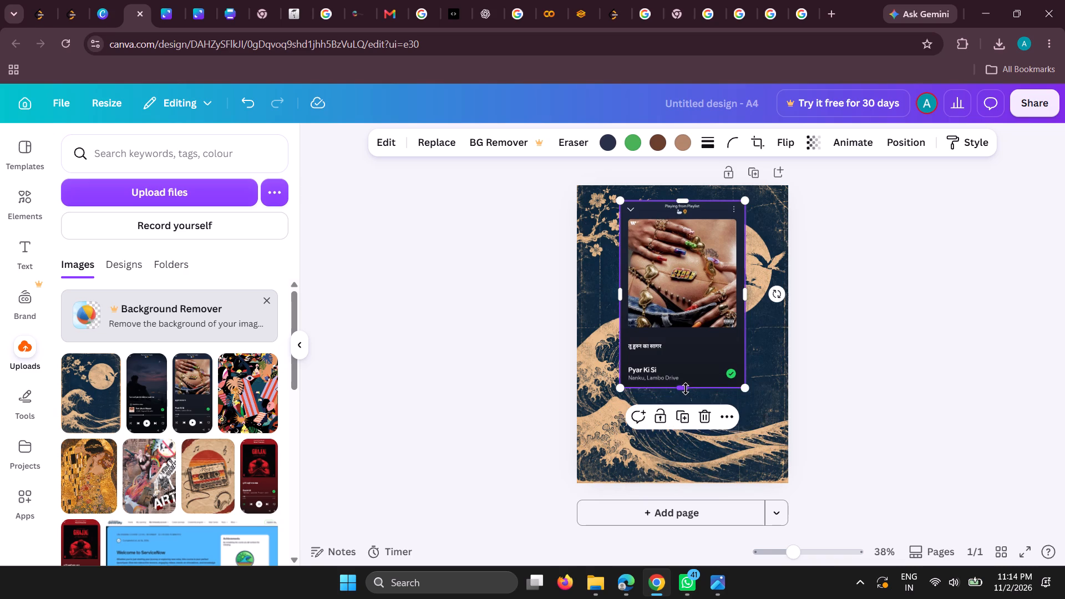
# Enlarge the cropped player proportionally to nearly three quarters of the page width and place it horizontally centred, slightly above the page's middle.
pyautogui.moveTo(746, 389); pyautogui.dragTo(770, 418)
pyautogui.moveTo(687, 329); pyautogui.dragTo(679, 328)
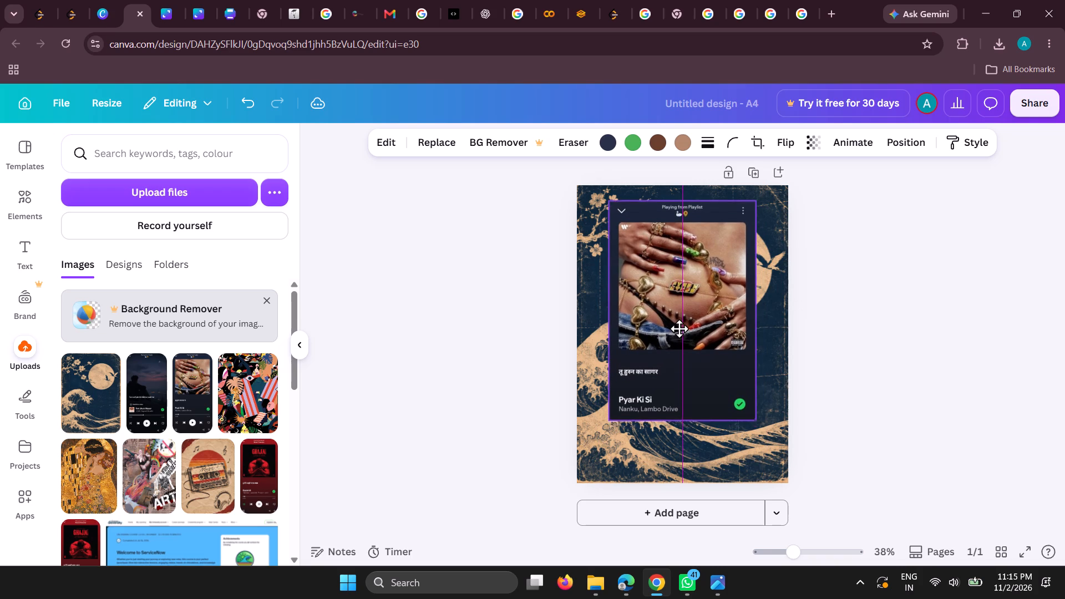
pyautogui.moveTo(679, 328); pyautogui.dragTo(679, 351)
pyautogui.moveTo(757, 446); pyautogui.dragTo(758, 446)
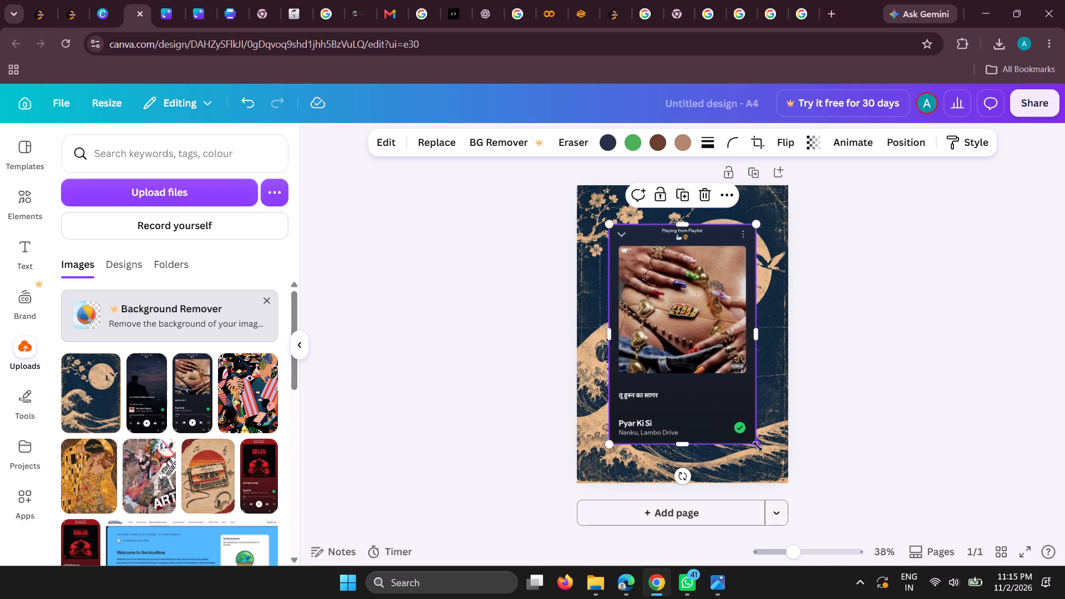
pyautogui.moveTo(758, 446); pyautogui.dragTo(769, 456)
pyautogui.moveTo(681, 361); pyautogui.dragTo(679, 338)
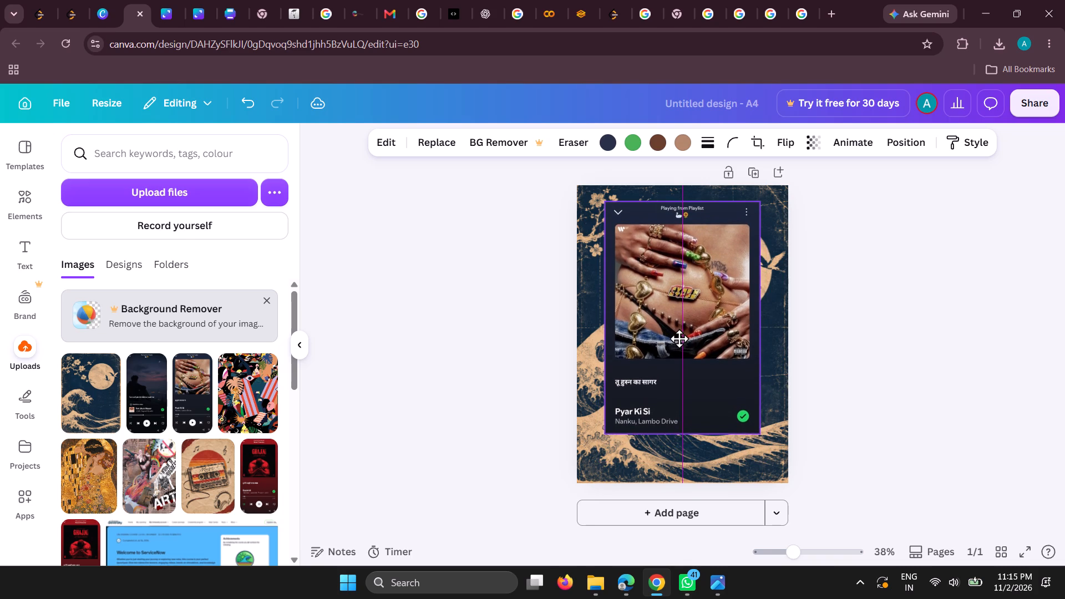
pyautogui.moveTo(679, 338); pyautogui.dragTo(678, 337)
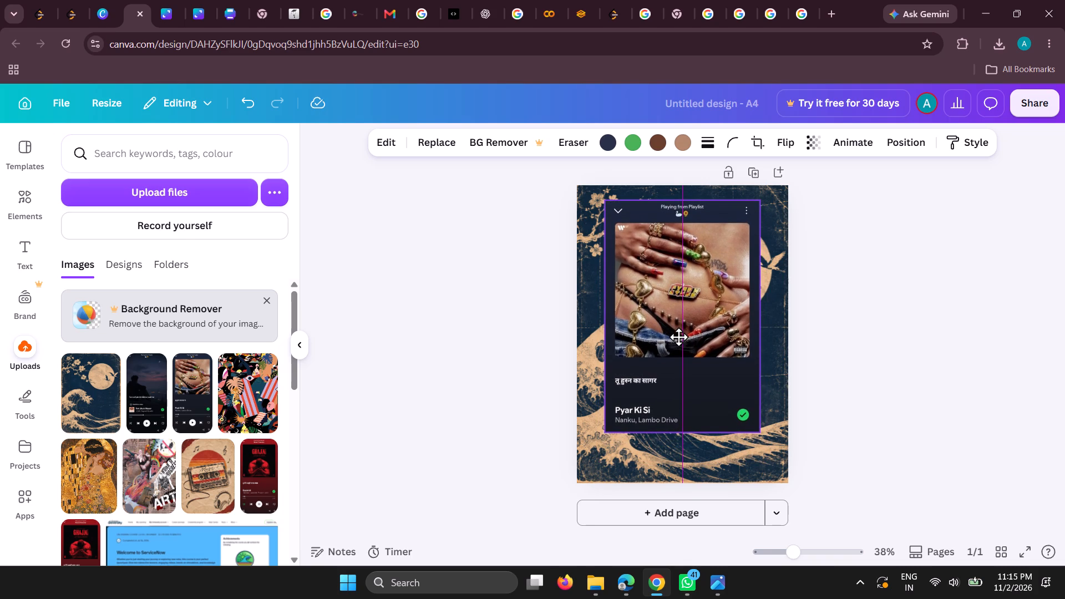
pyautogui.moveTo(678, 337); pyautogui.dragTo(675, 341)
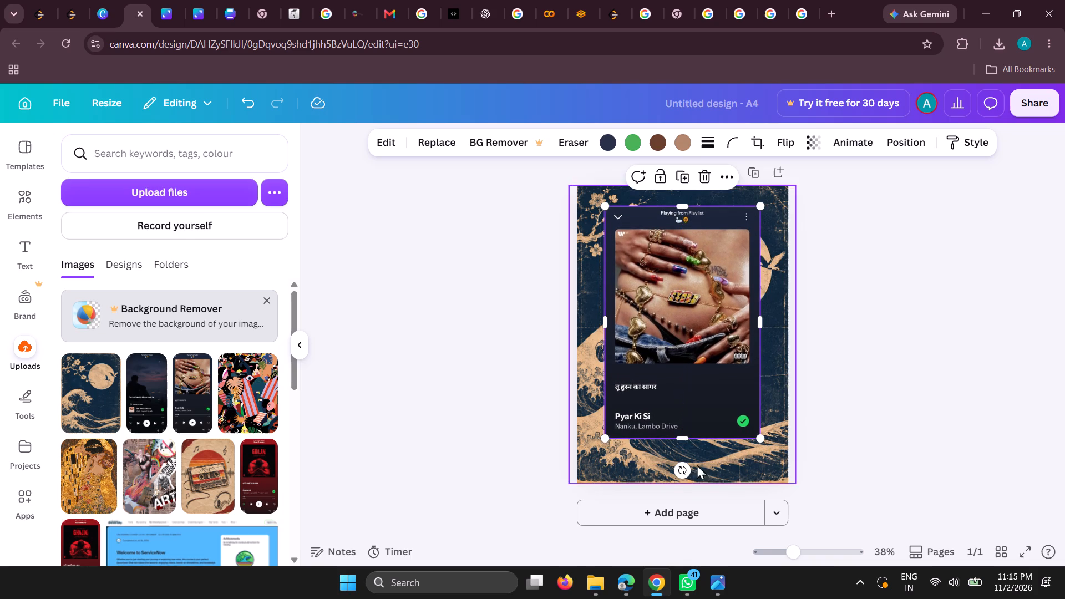
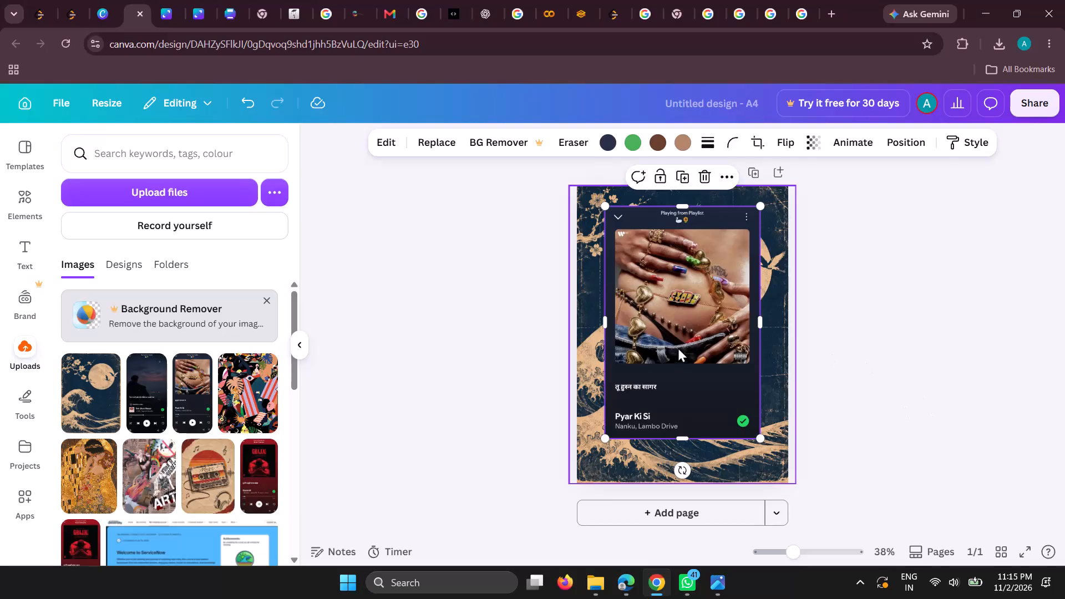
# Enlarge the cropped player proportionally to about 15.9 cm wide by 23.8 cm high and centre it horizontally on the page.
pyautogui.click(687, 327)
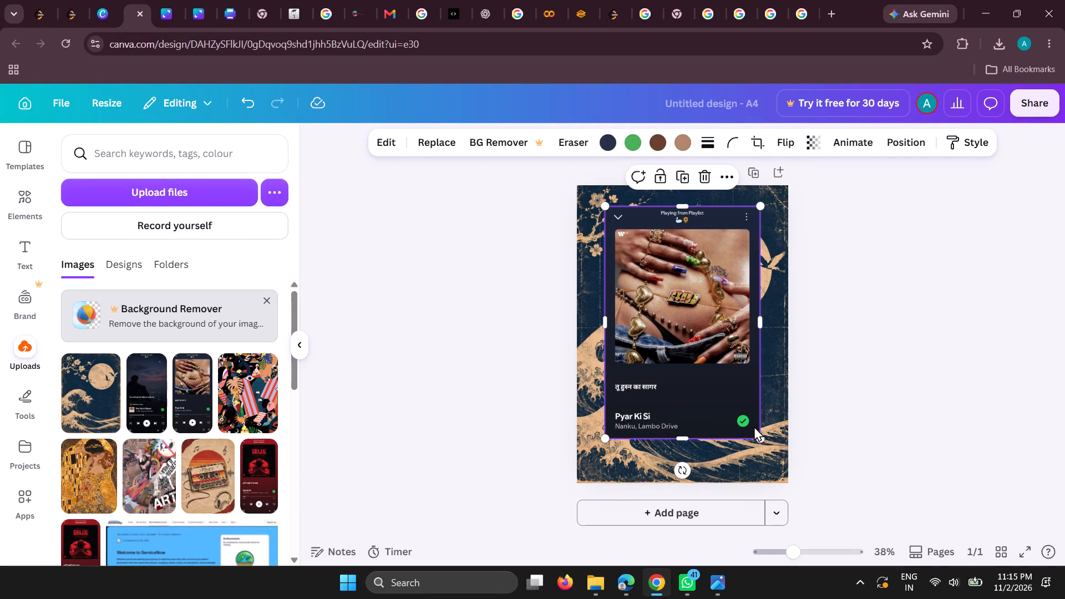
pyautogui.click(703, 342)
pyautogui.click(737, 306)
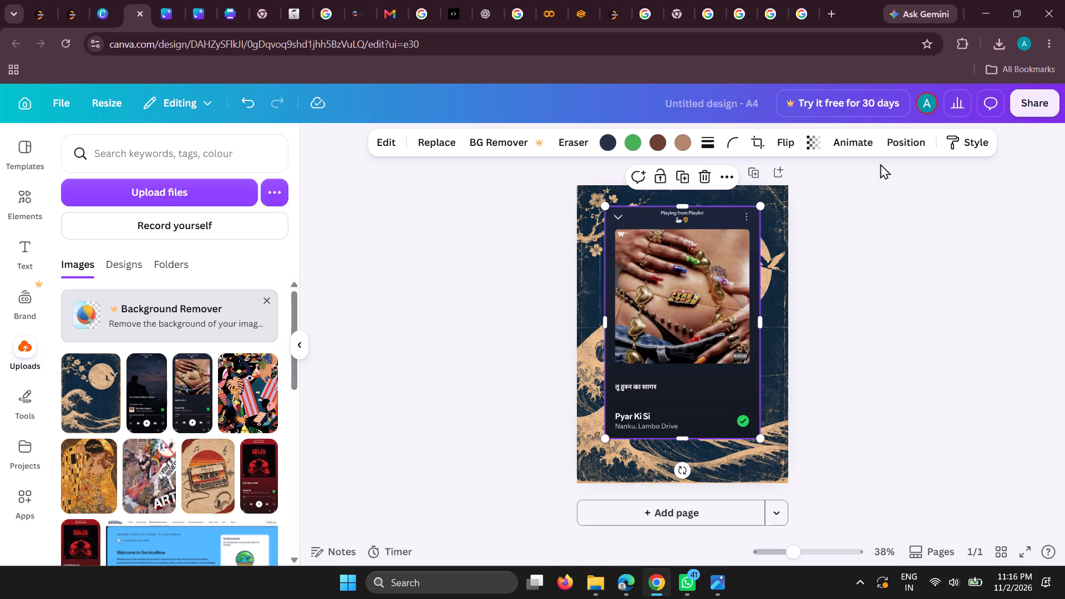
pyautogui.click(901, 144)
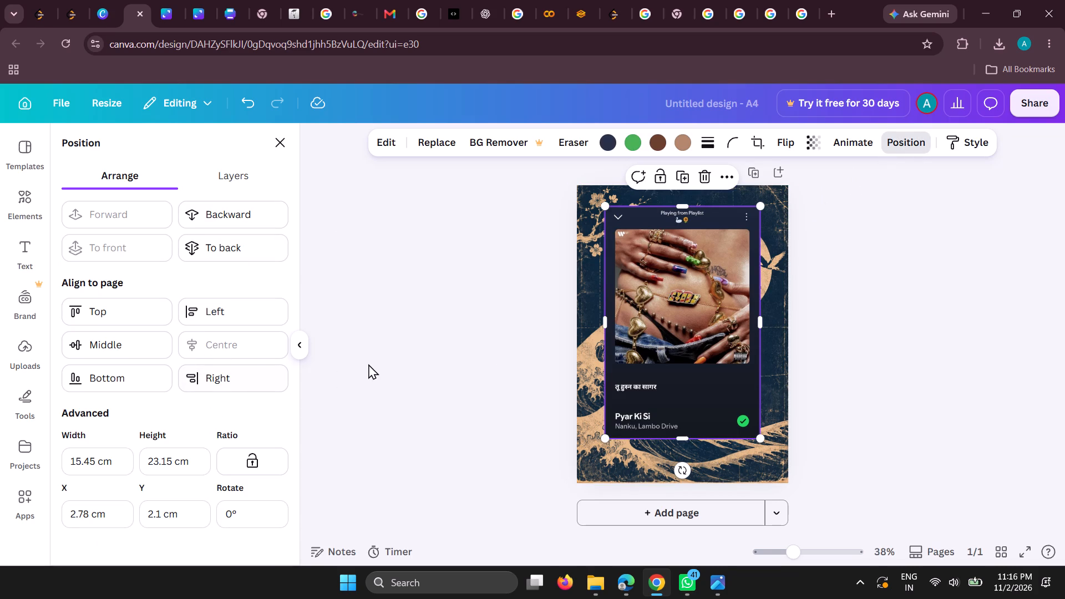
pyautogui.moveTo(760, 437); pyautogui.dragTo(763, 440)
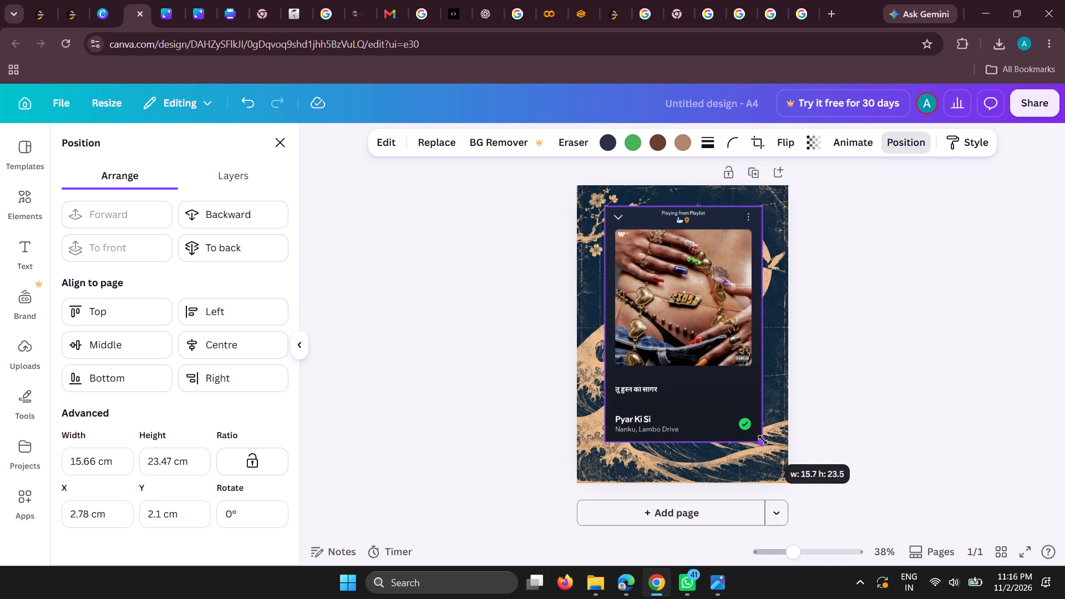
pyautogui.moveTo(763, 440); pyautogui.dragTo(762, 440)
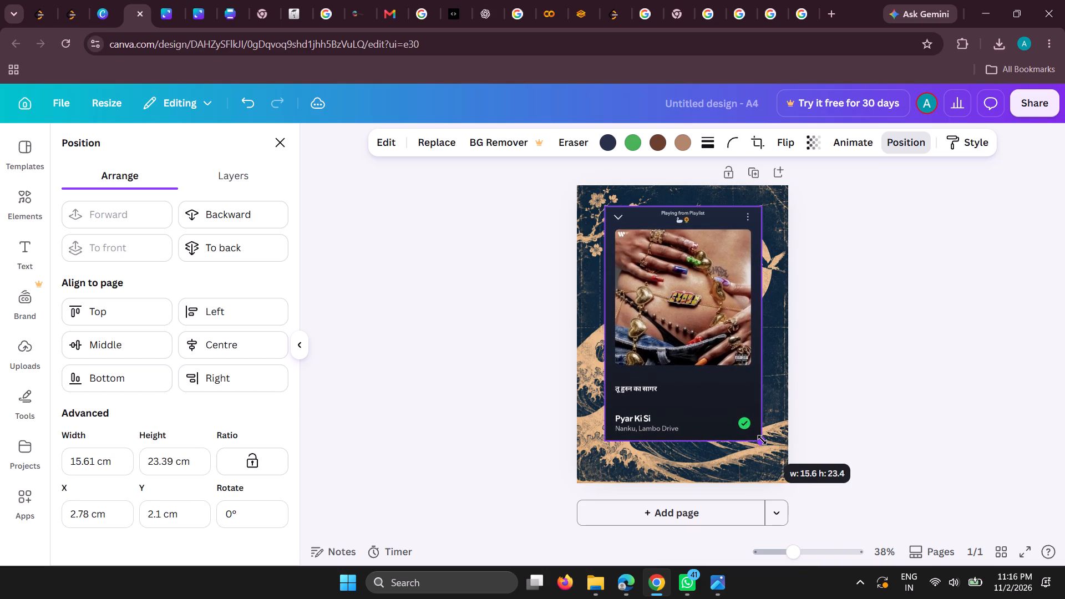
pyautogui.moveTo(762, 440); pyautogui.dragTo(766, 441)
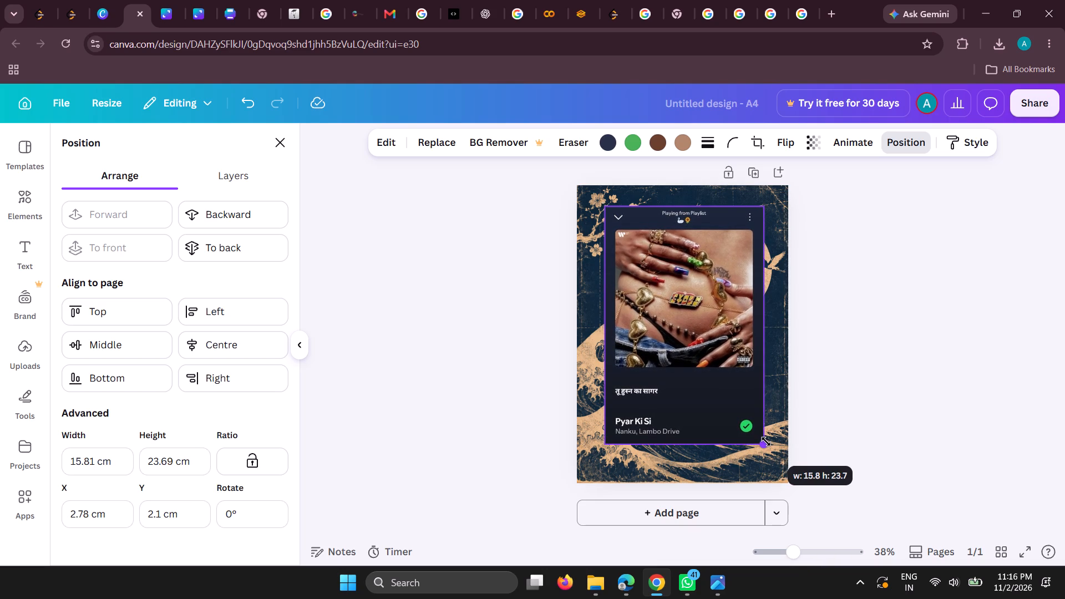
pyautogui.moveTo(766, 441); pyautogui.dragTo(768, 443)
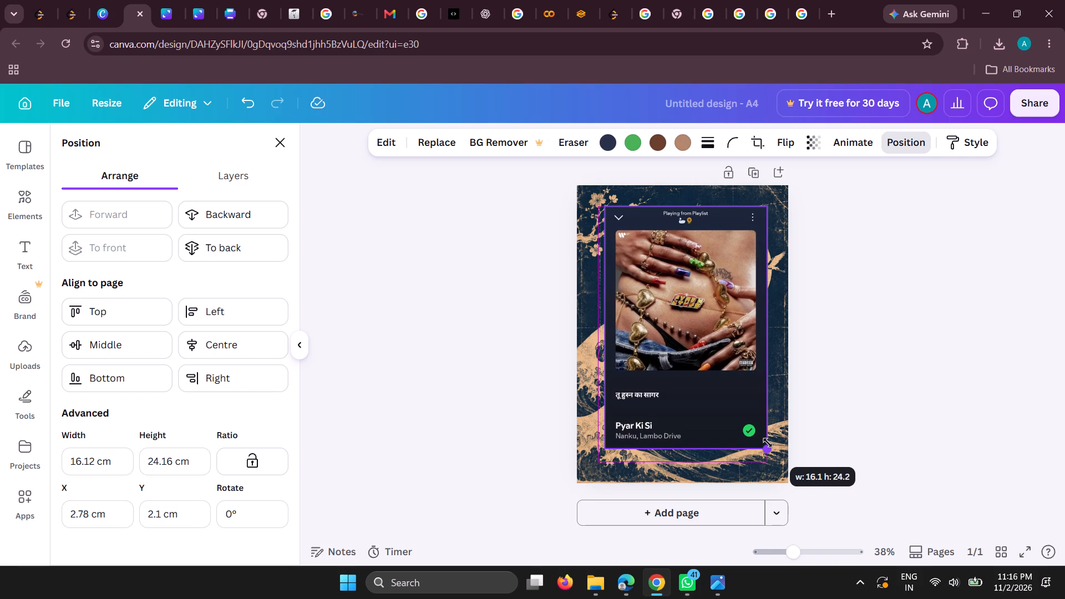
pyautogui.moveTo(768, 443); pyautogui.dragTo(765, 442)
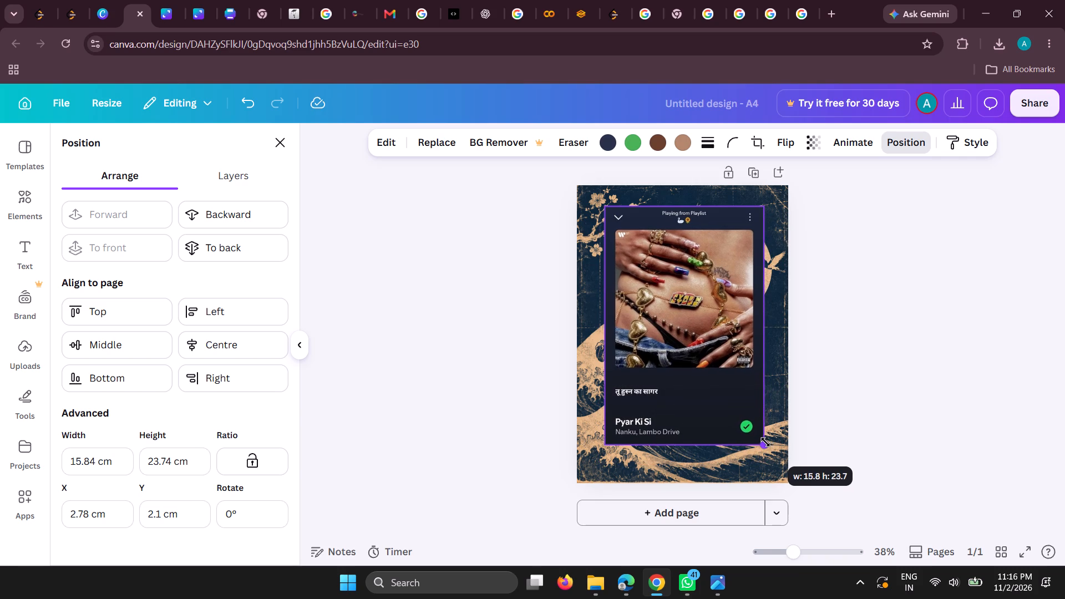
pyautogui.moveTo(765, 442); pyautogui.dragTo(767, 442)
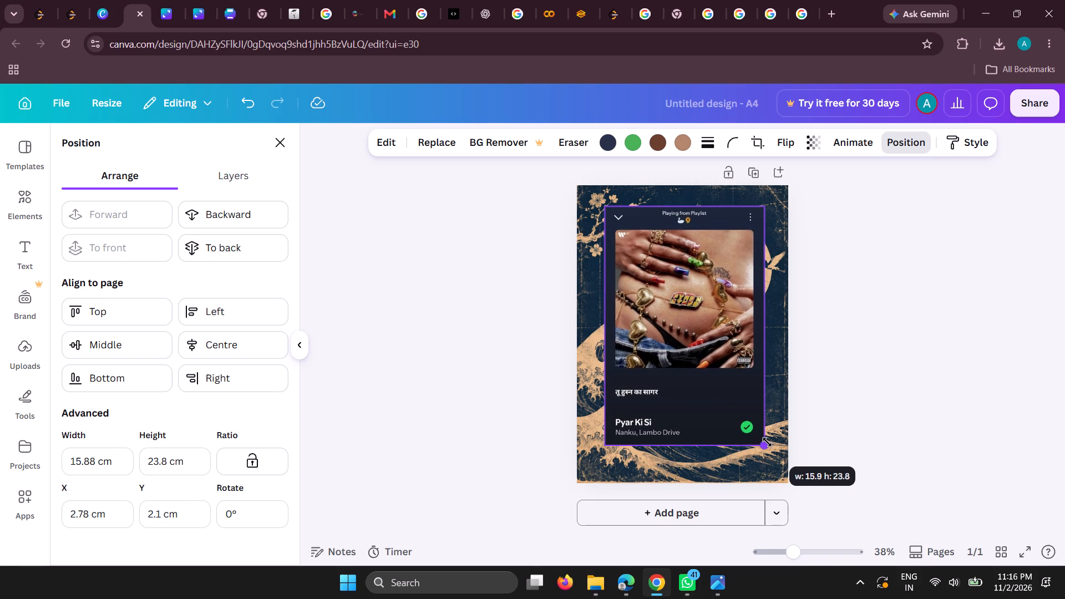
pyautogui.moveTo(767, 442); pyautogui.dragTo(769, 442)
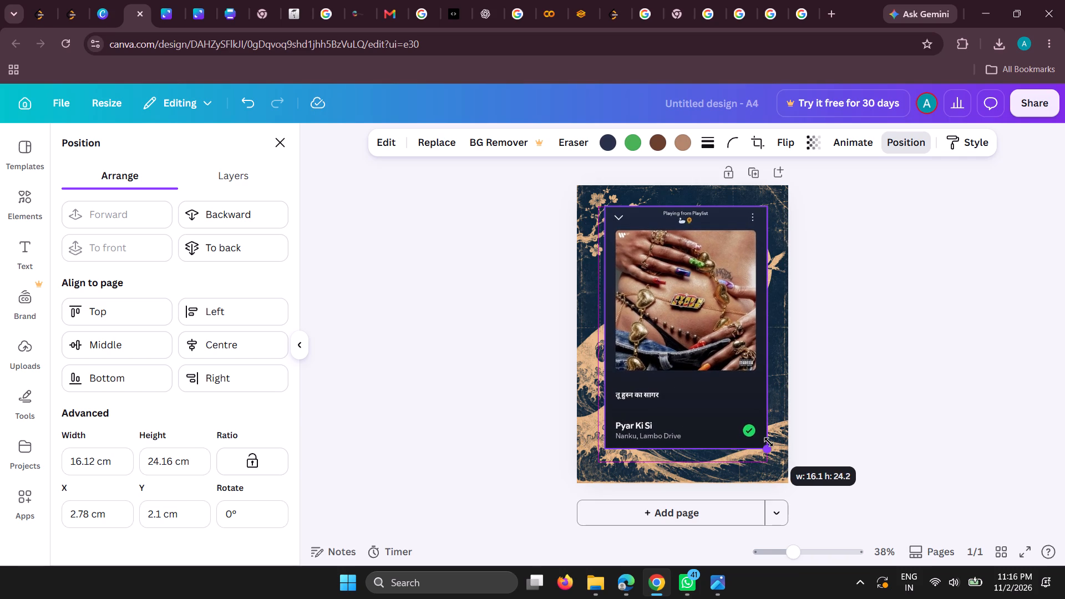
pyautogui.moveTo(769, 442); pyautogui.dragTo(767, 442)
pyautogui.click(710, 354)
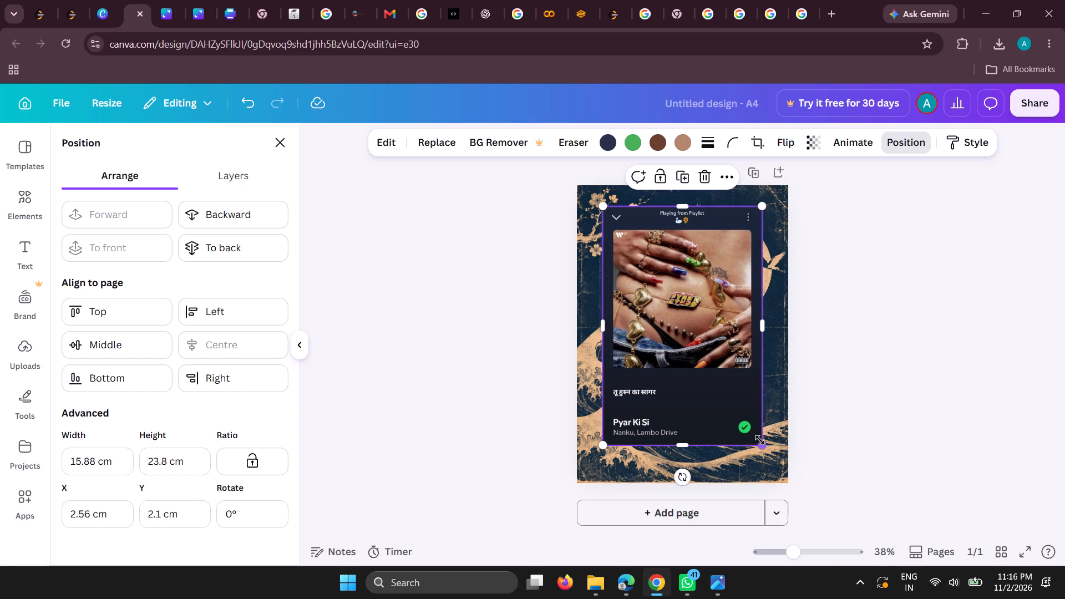
# Reduce the player proportionally to about 15 cm wide by 22.5 cm high, centre it horizontally on the page, and deselect it.
pyautogui.moveTo(764, 447); pyautogui.dragTo(753, 437)
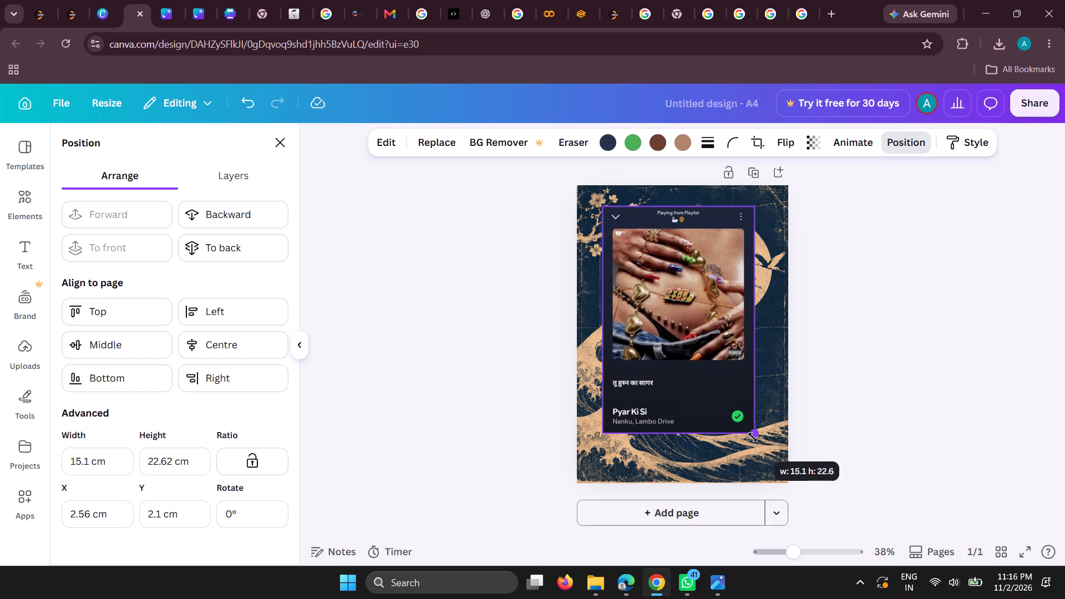
pyautogui.moveTo(753, 437); pyautogui.dragTo(745, 433)
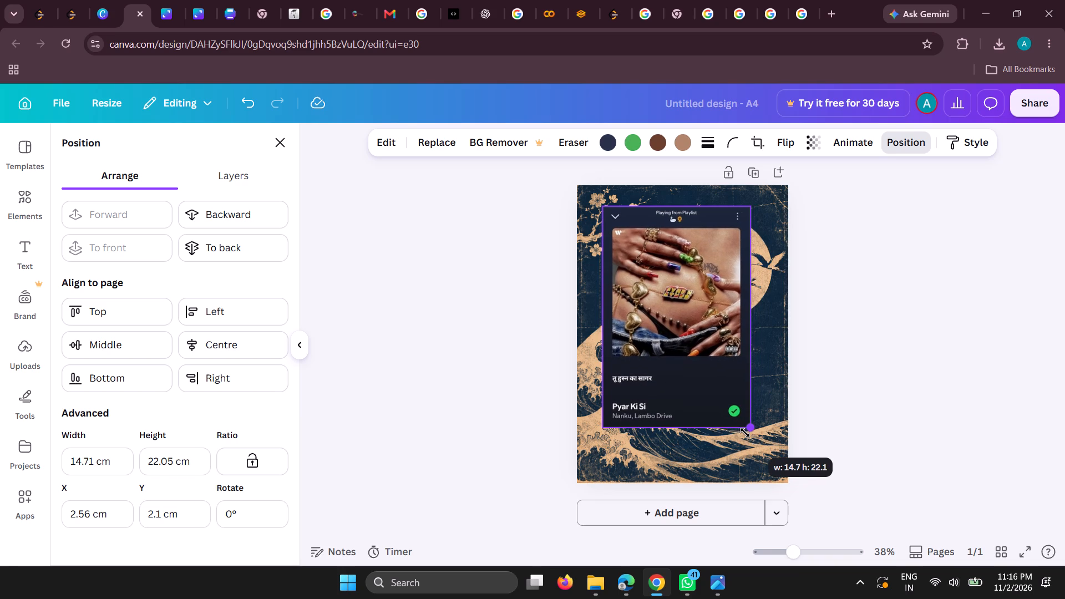
pyautogui.moveTo(745, 433); pyautogui.dragTo(748, 437)
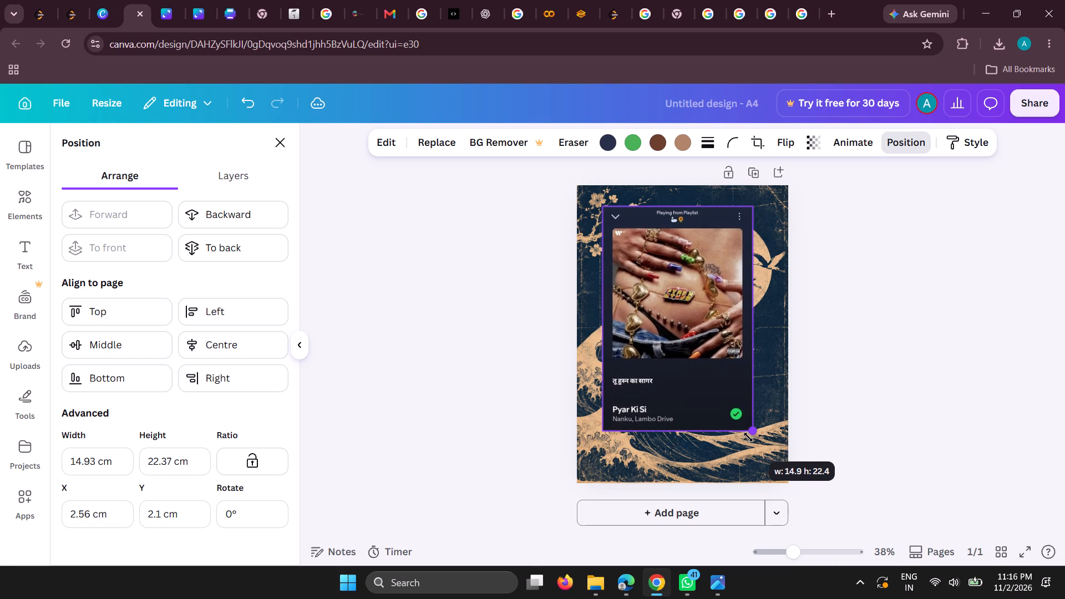
pyautogui.moveTo(748, 437); pyautogui.dragTo(749, 438)
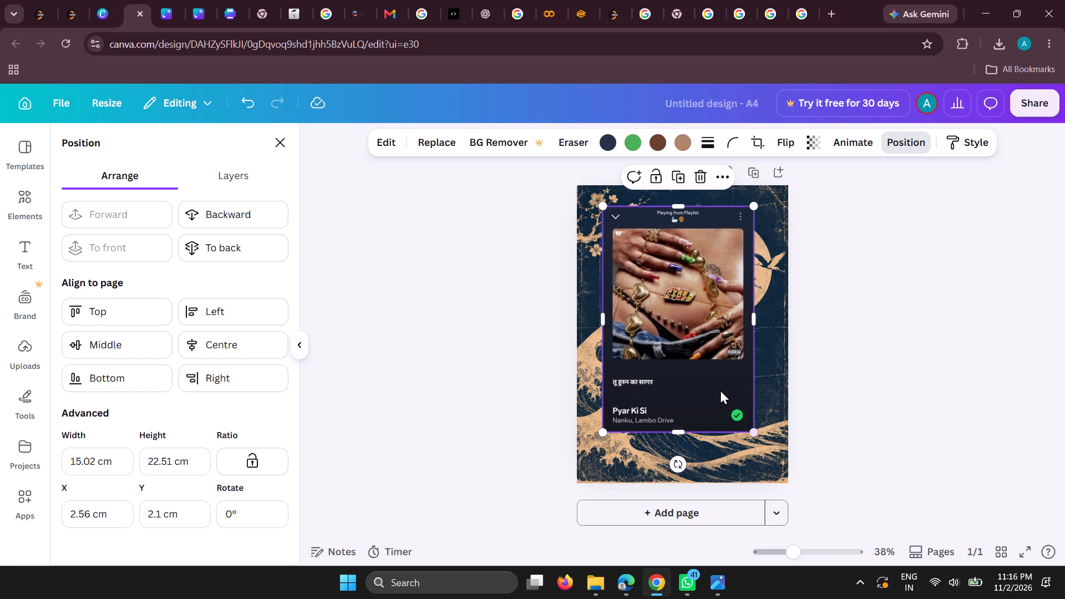
pyautogui.click(704, 377)
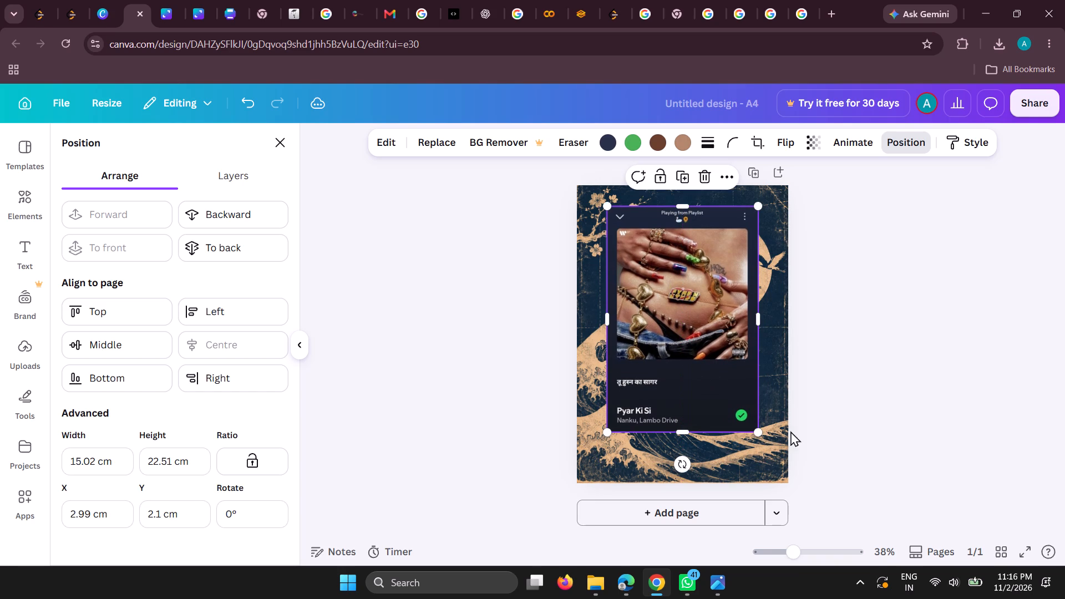
pyautogui.click(926, 469)
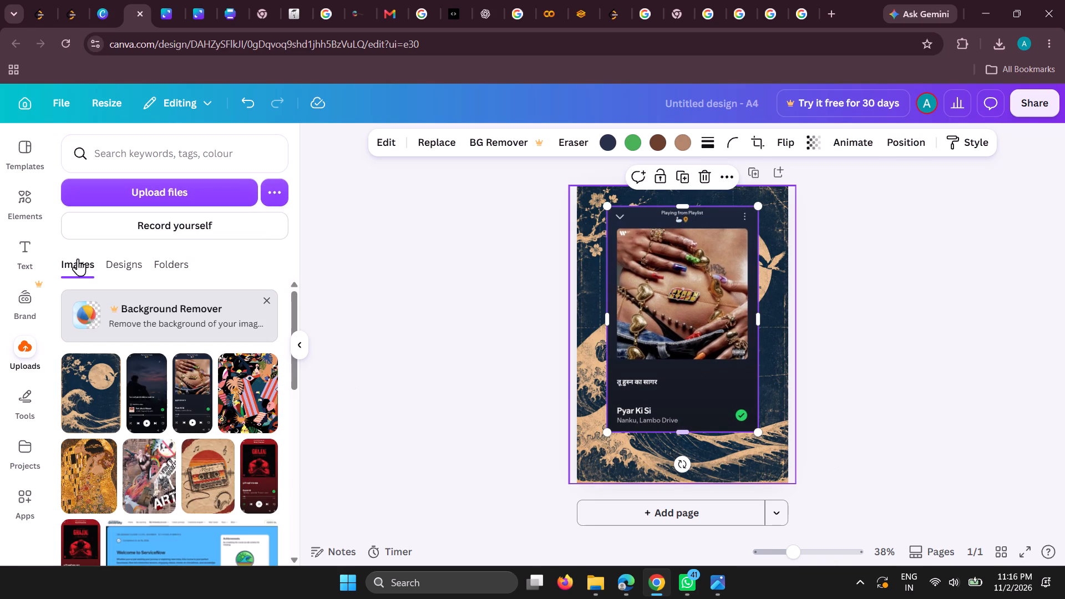
# Look through the element library's recent items, recommendations and categories for a shape to add.
pyautogui.click(20, 209)
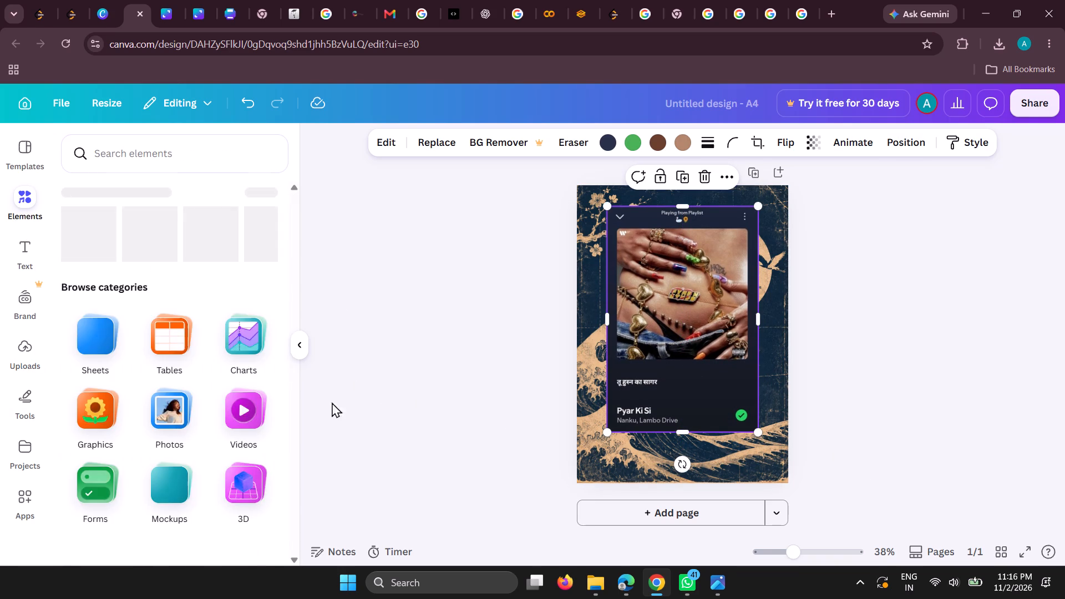
pyautogui.click(553, 450)
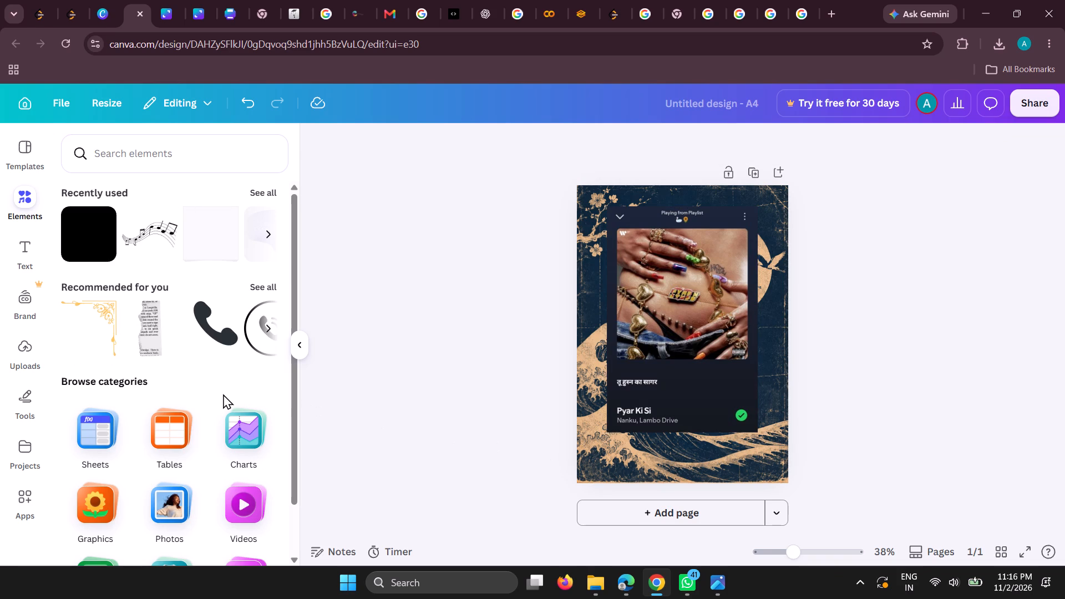
pyautogui.scroll(-1, 207, 466)
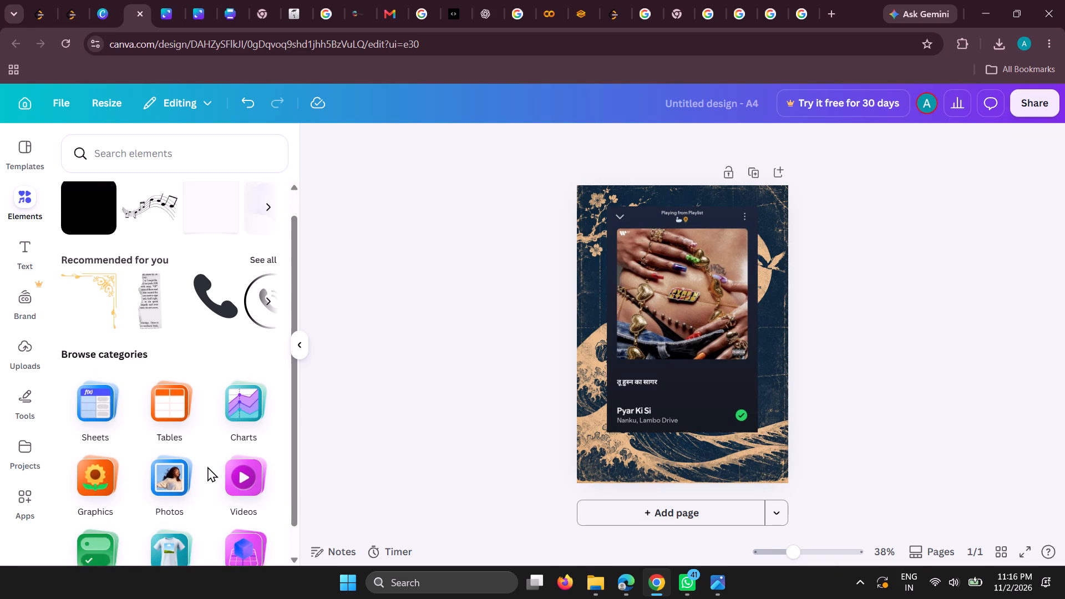
pyautogui.scroll(-2, 207, 466)
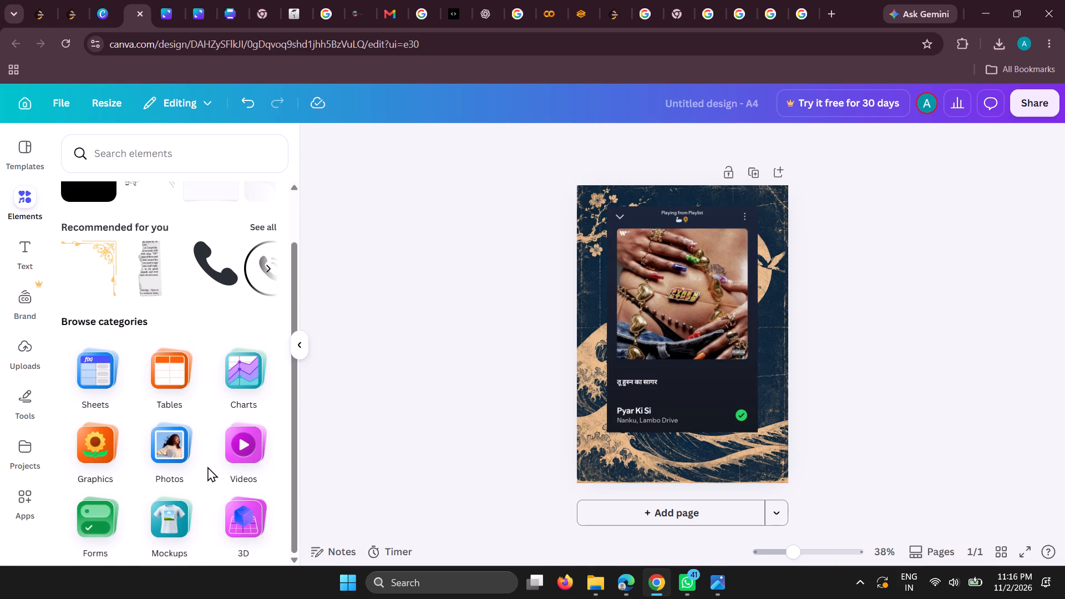
pyautogui.scroll(2, 207, 466)
pyautogui.scroll(-1, 207, 466)
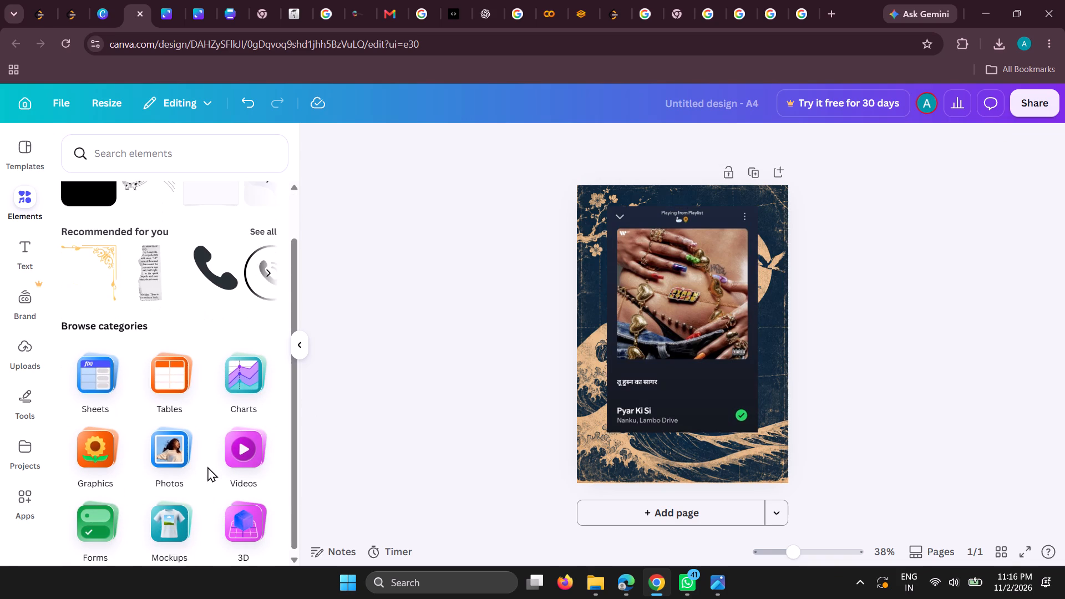
pyautogui.scroll(-3, 207, 466)
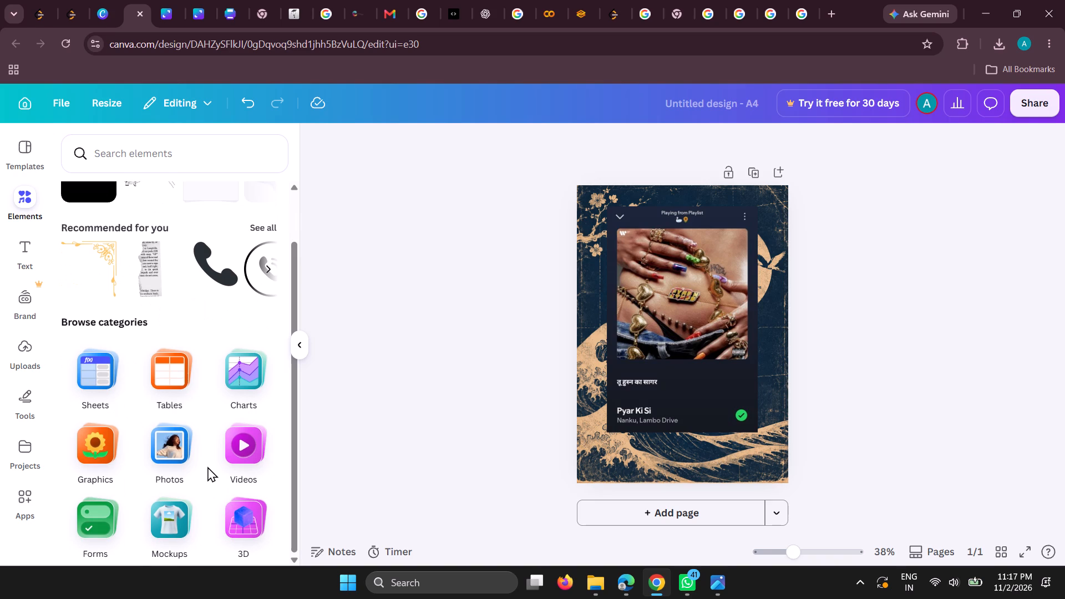
pyautogui.scroll(-1, 207, 466)
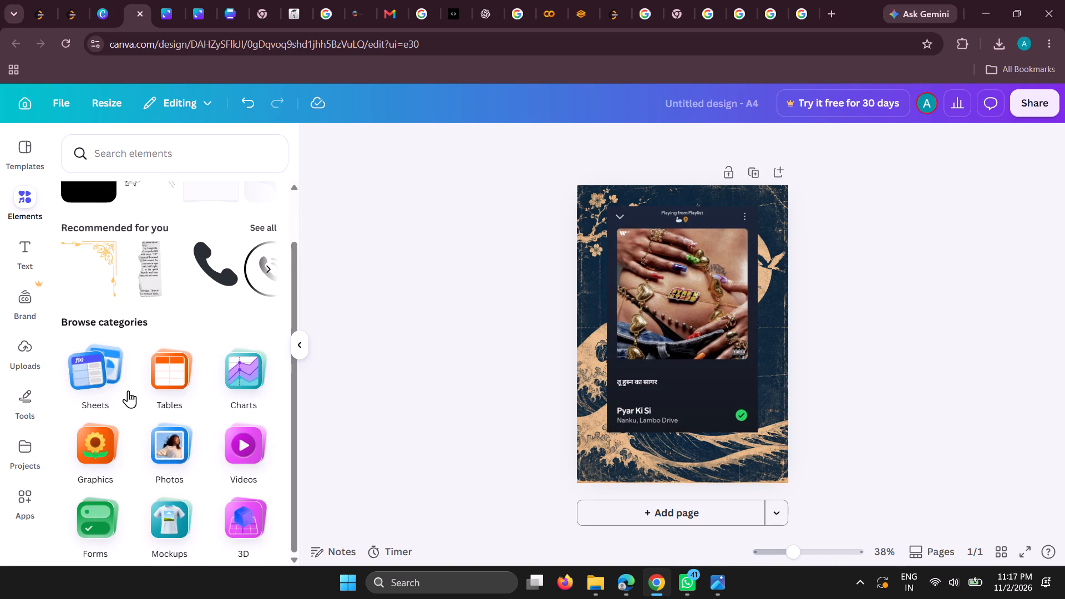
pyautogui.scroll(8, 128, 390)
# Search the elements for "shape", add the slightly rounded rectangle to the page and fill it with white.
pyautogui.click(153, 153)
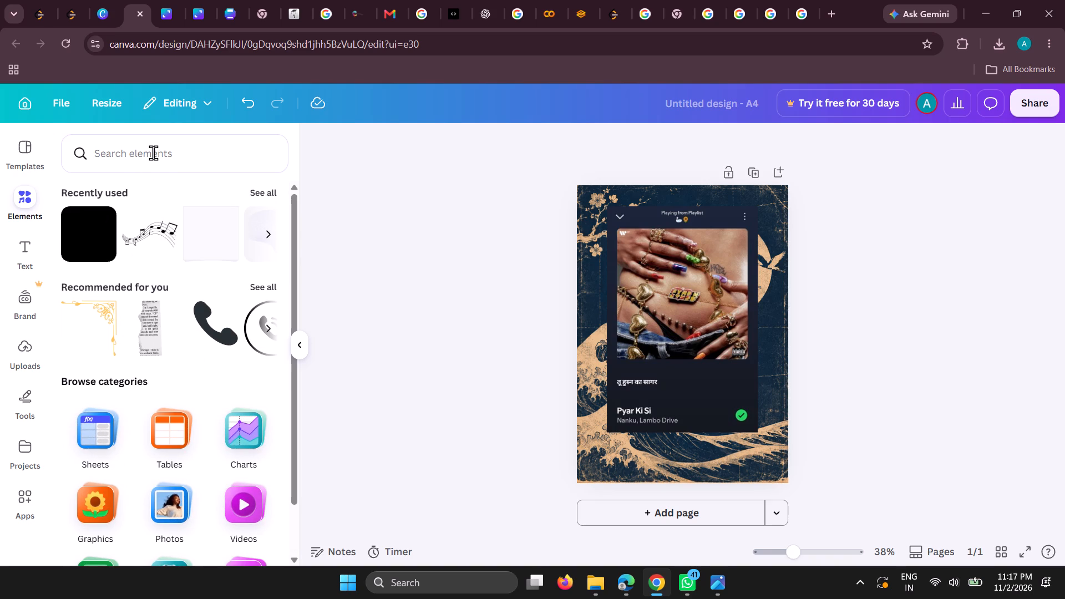
pyautogui.write('sha')
pyautogui.click(115, 248)
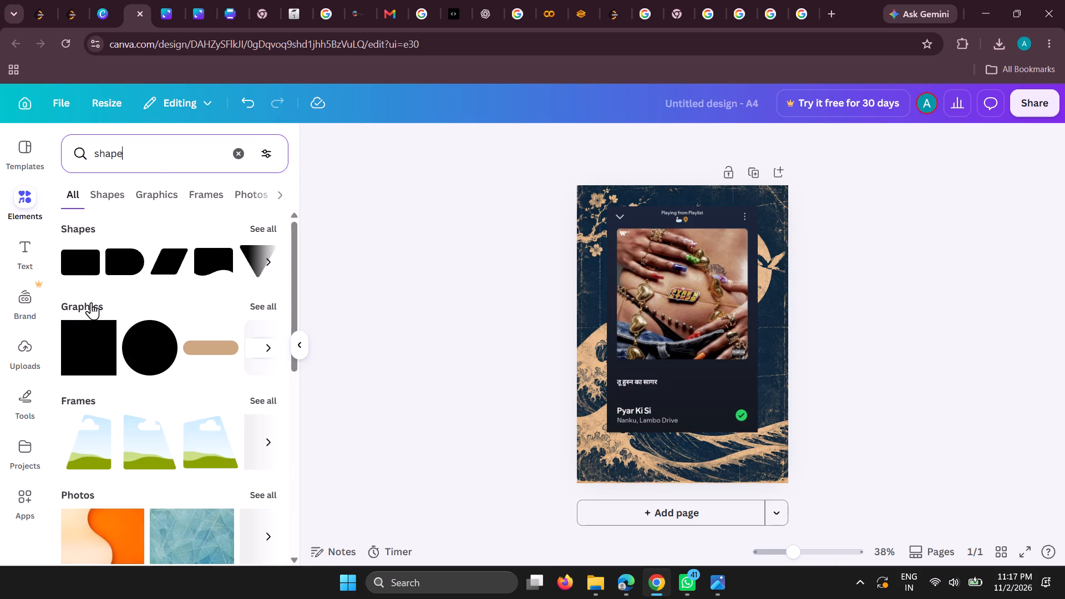
pyautogui.click(77, 269)
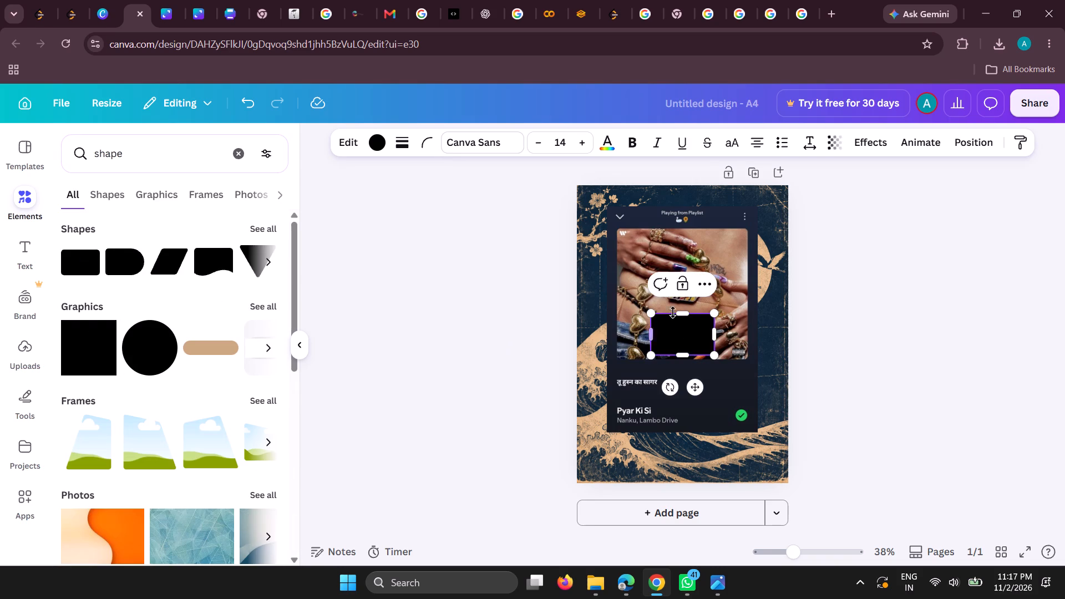
pyautogui.click(380, 150)
pyautogui.click(68, 301)
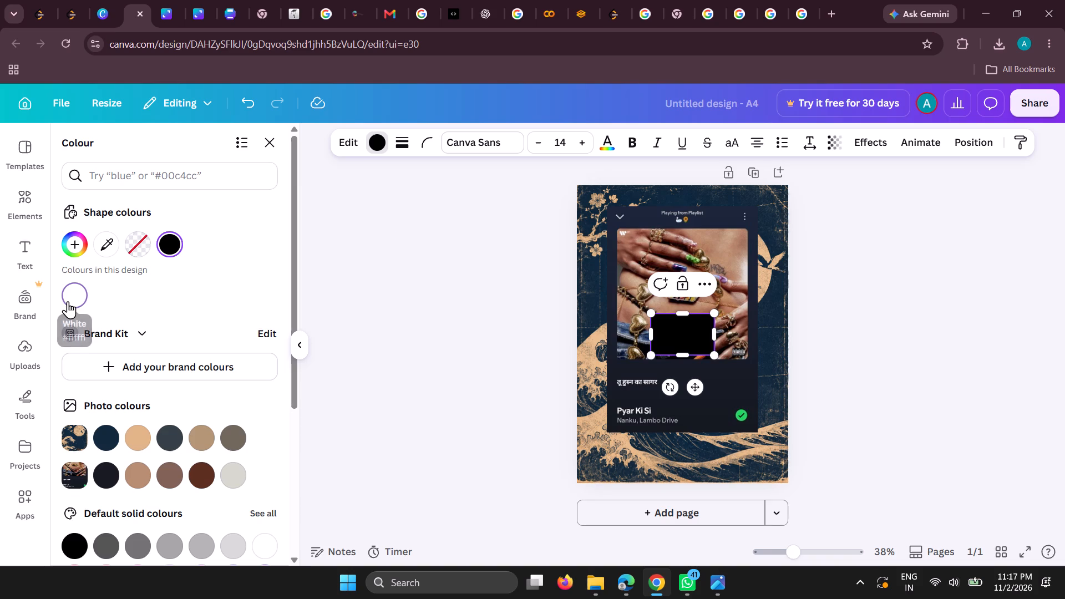
# Move the white rectangle directly beneath the player, widen it to about 13.7 cm by 4.2 cm, centre it horizontally and deselect it.
pyautogui.moveTo(684, 329); pyautogui.dragTo(683, 368)
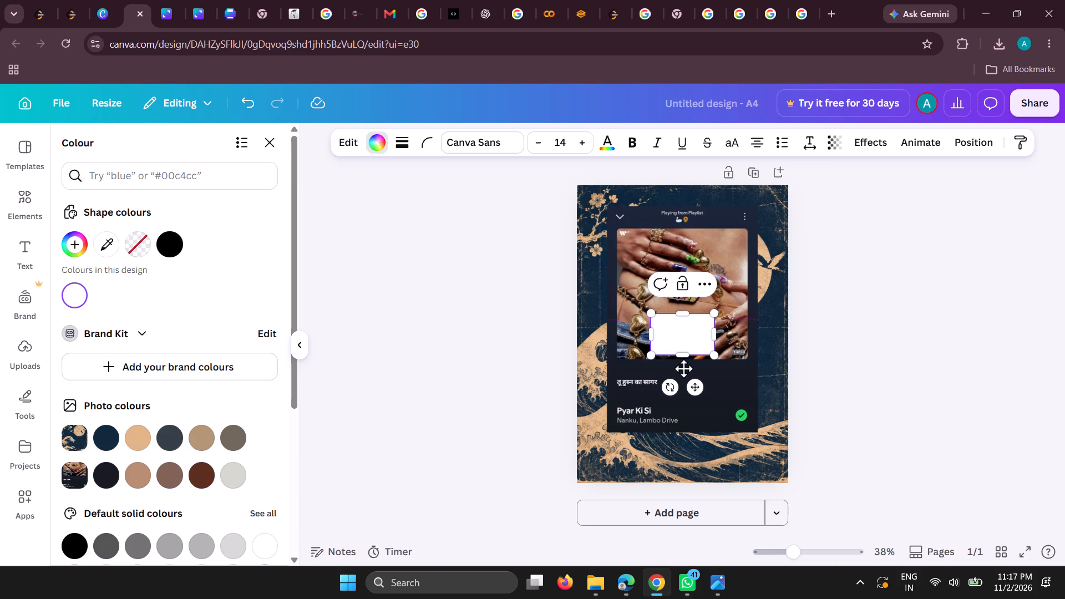
pyautogui.moveTo(683, 368); pyautogui.dragTo(675, 451)
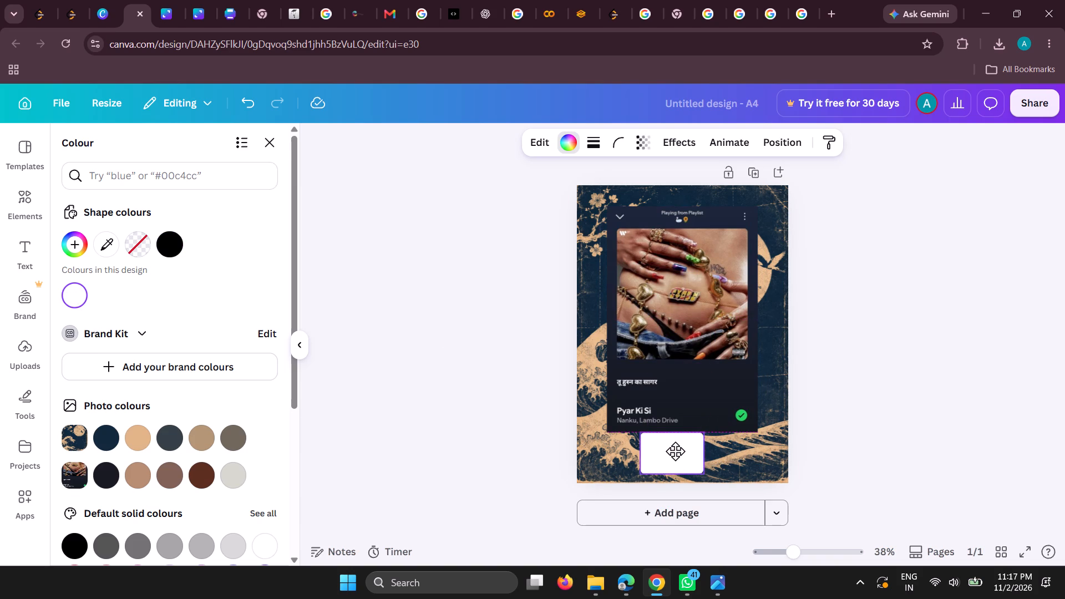
pyautogui.moveTo(675, 451); pyautogui.dragTo(677, 451)
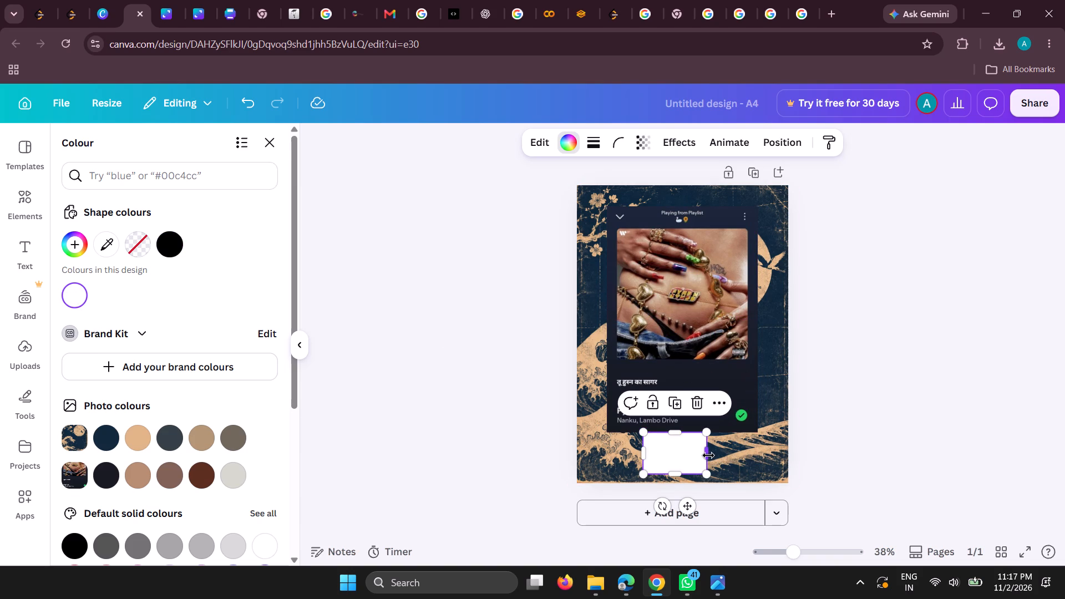
pyautogui.moveTo(708, 455); pyautogui.dragTo(750, 450)
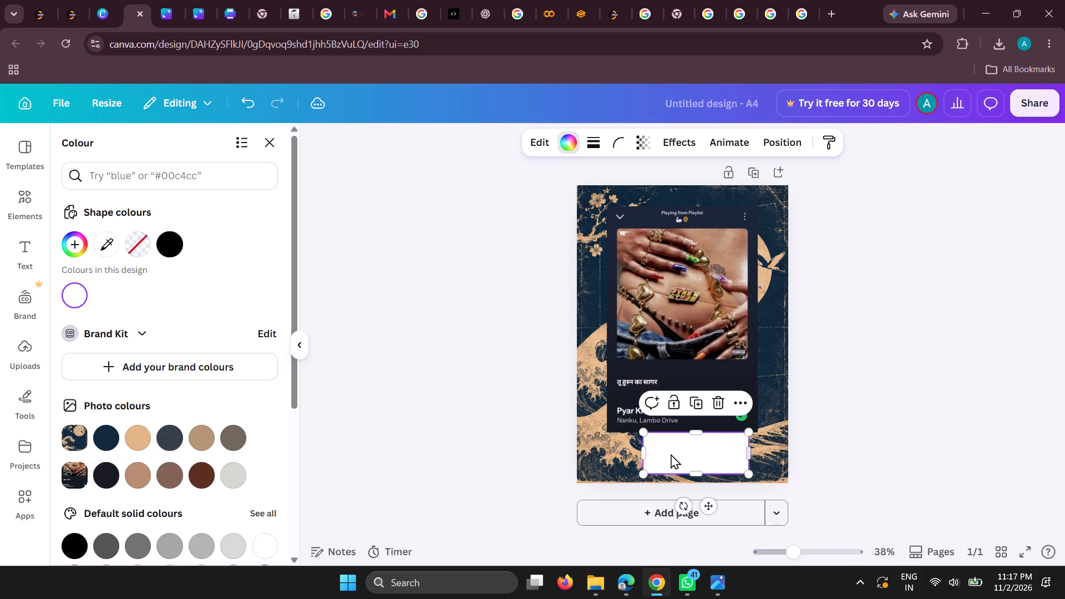
pyautogui.moveTo(642, 453); pyautogui.dragTo(612, 454)
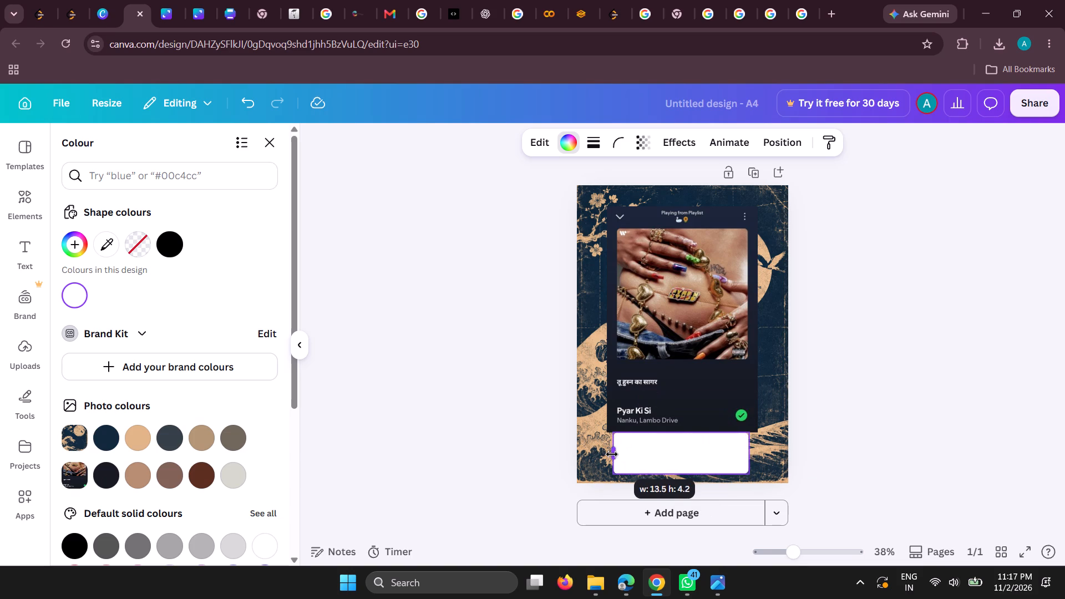
pyautogui.moveTo(612, 454); pyautogui.dragTo(610, 456)
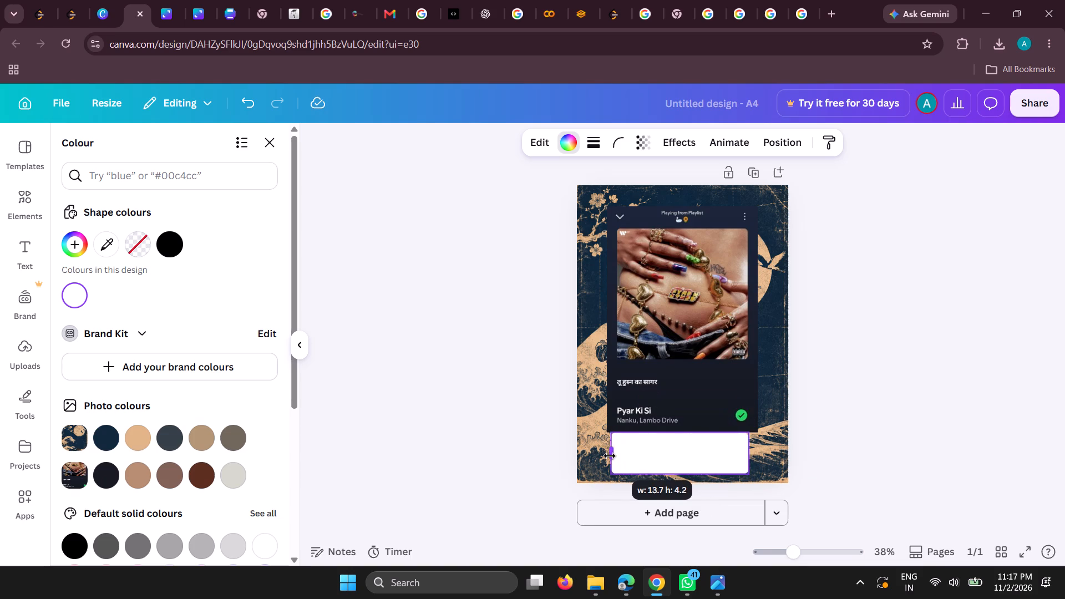
pyautogui.moveTo(677, 452); pyautogui.dragTo(682, 451)
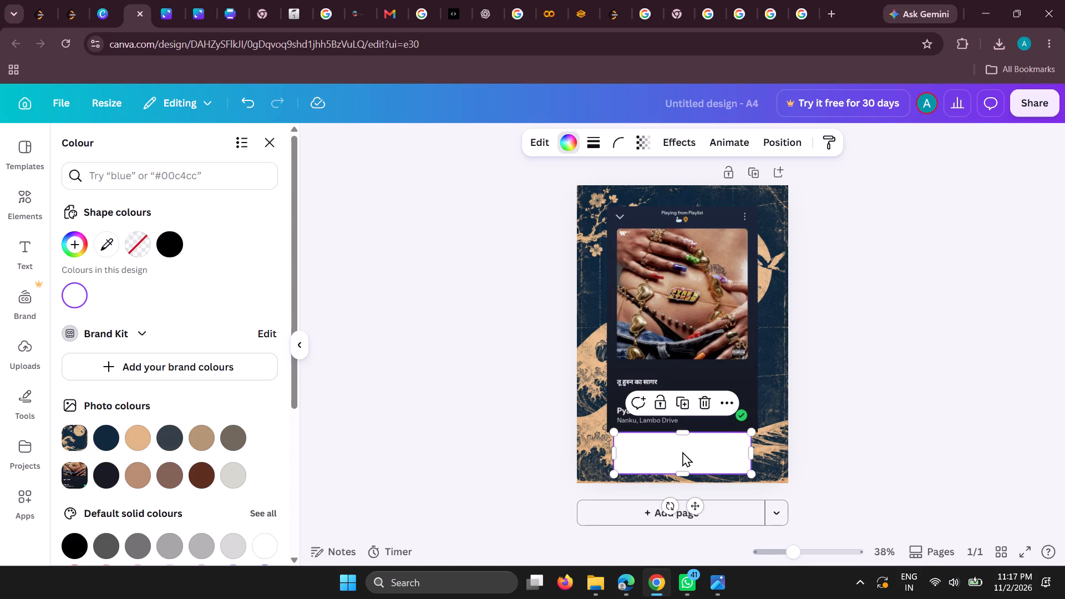
pyautogui.click(850, 450)
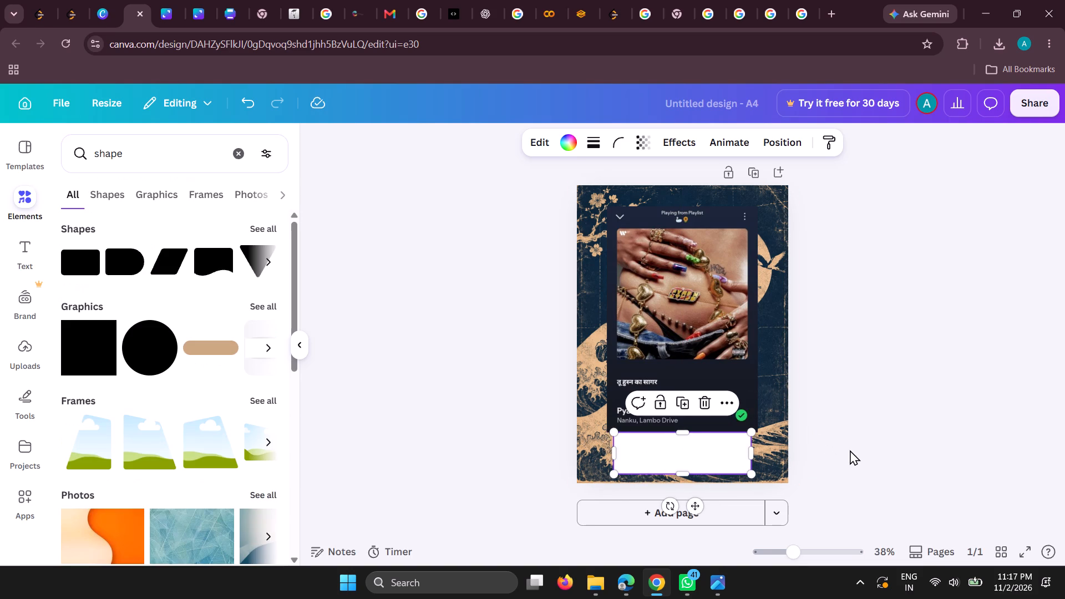
pyautogui.click(871, 459)
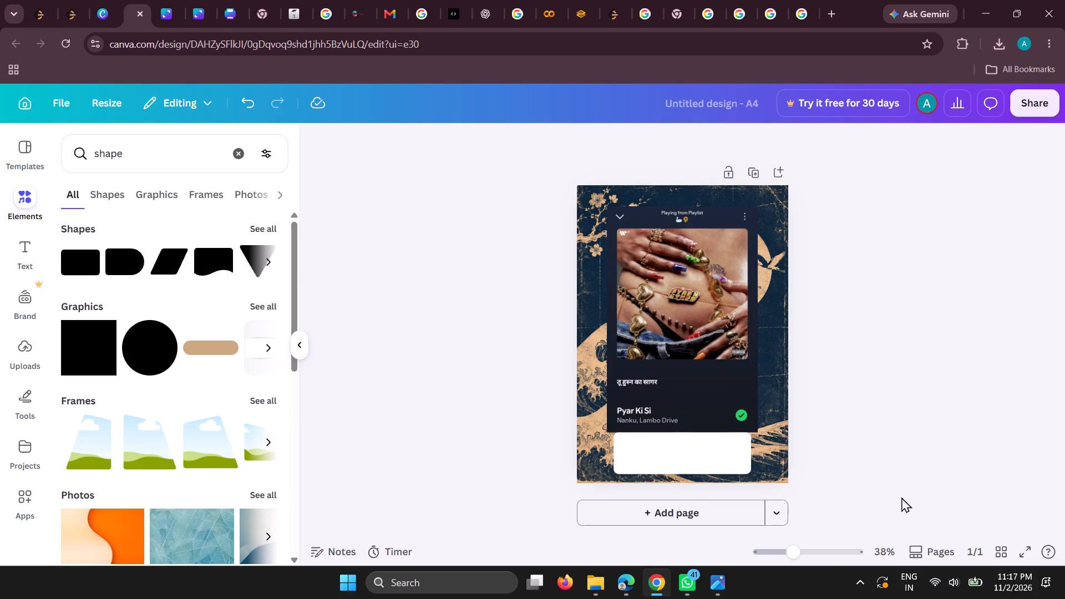
# Shift the player slightly upward to leave a narrow gap above the white rectangle, and deselect it.
pyautogui.click(680, 358)
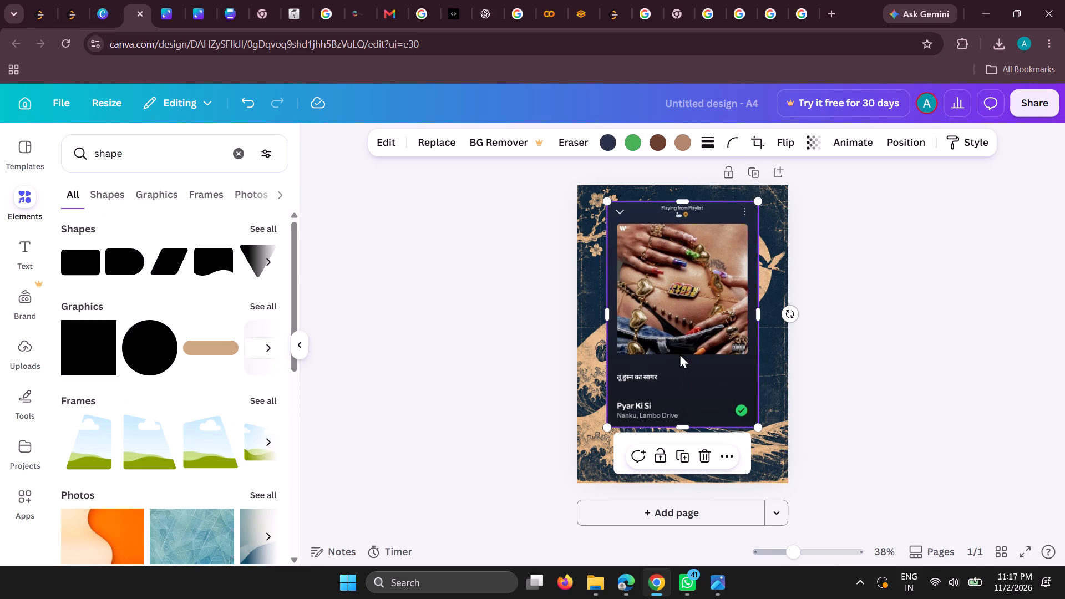
pyautogui.click(866, 397)
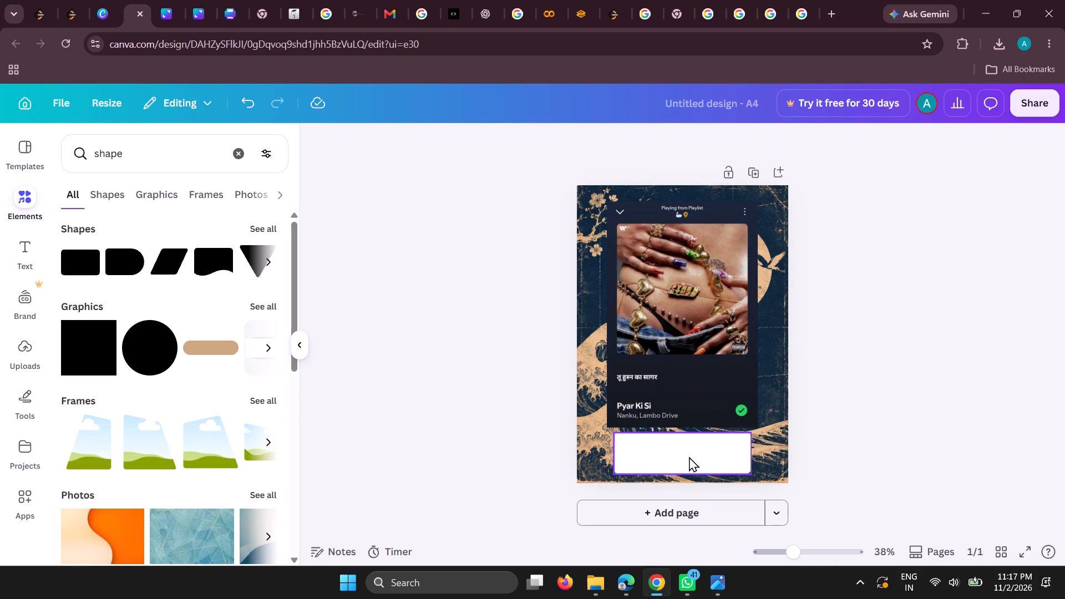
# Widen the white rectangle on both sides until its edges align with the player's edges, and deselect it.
pyautogui.click(679, 456)
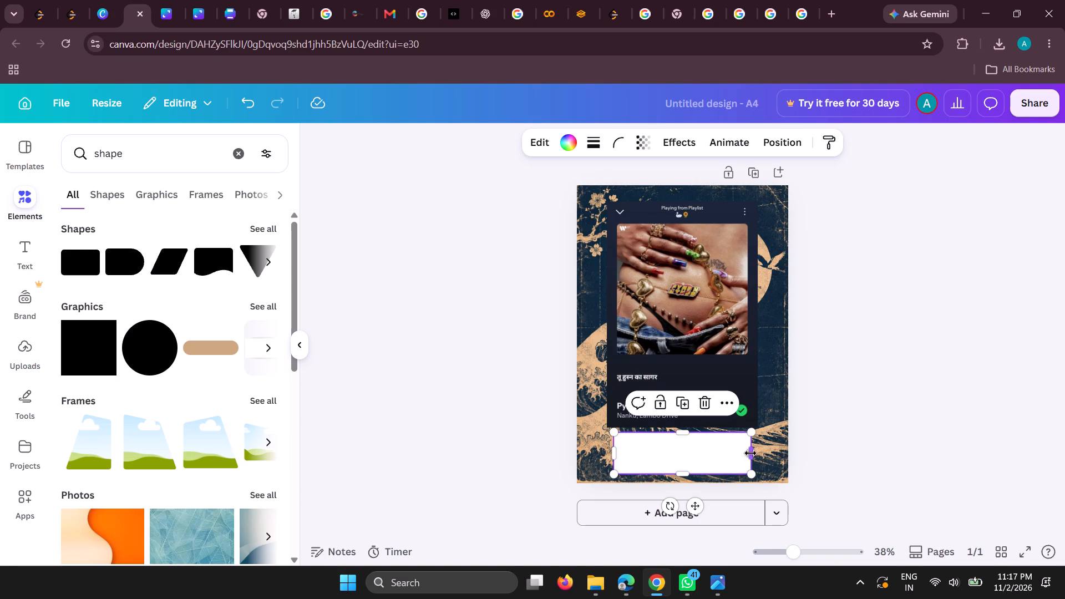
pyautogui.moveTo(752, 453); pyautogui.dragTo(762, 452)
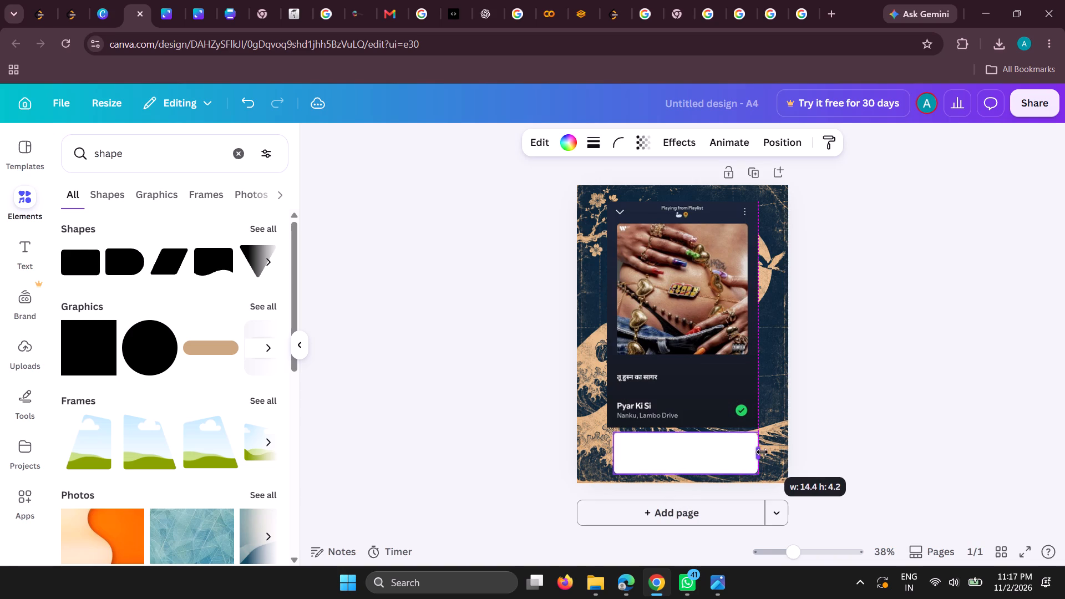
pyautogui.moveTo(762, 452); pyautogui.dragTo(760, 452)
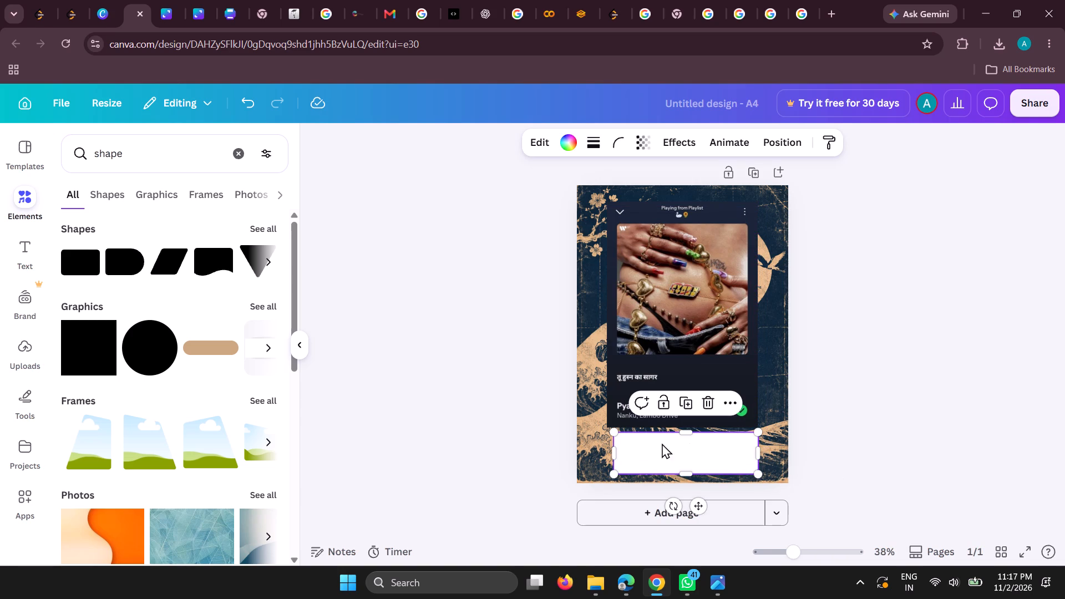
pyautogui.moveTo(614, 451); pyautogui.dragTo(609, 451)
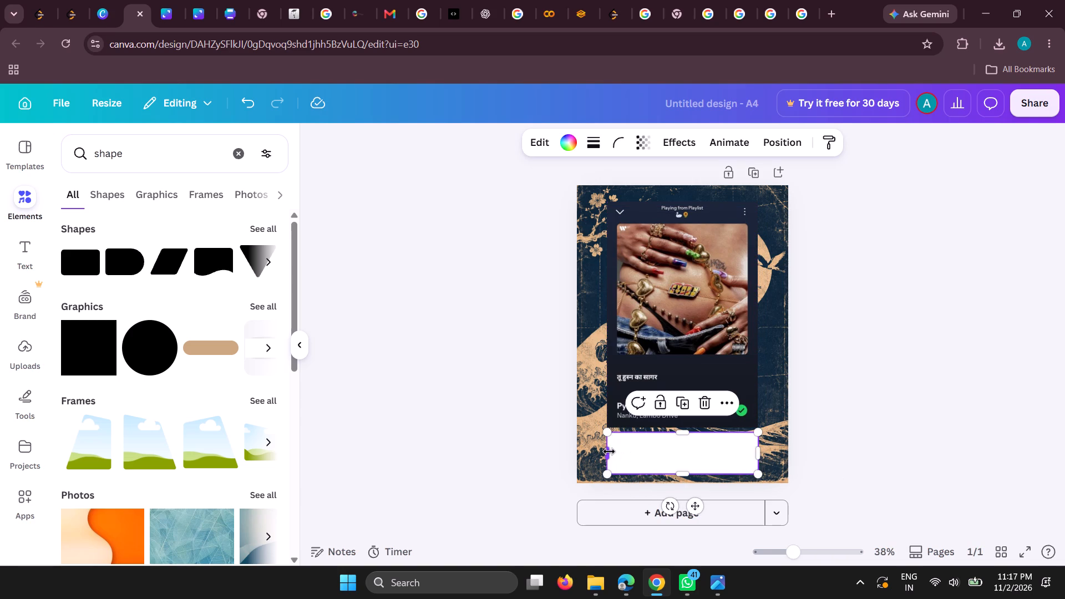
pyautogui.click(945, 444)
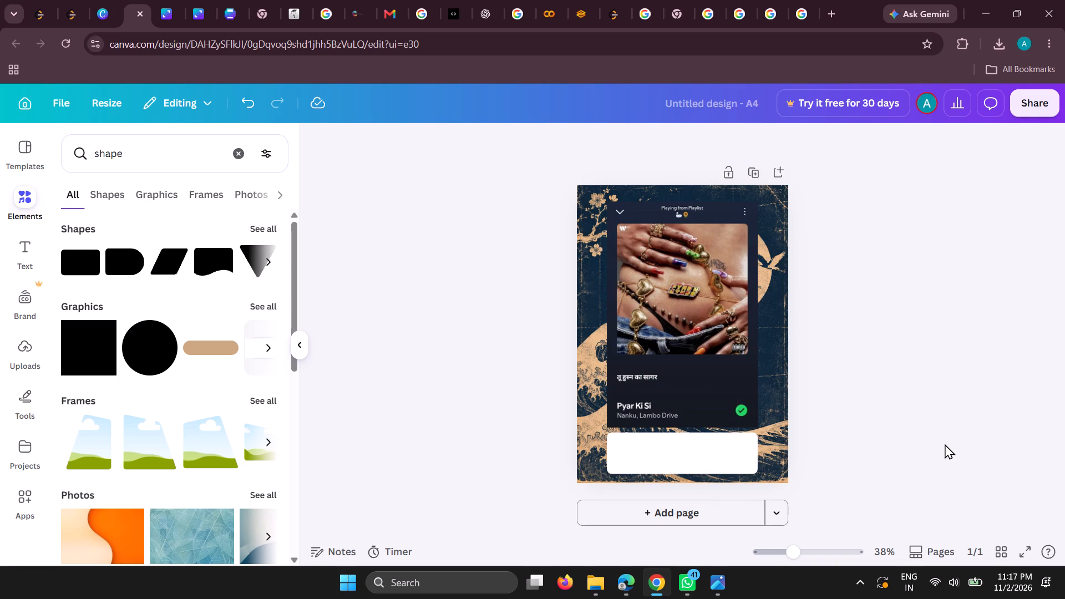
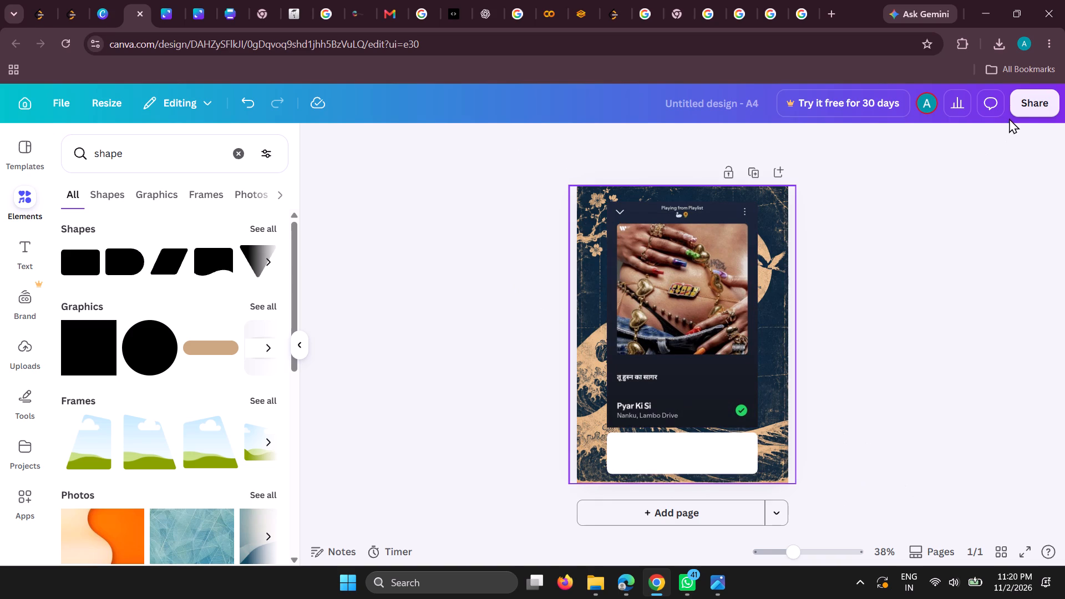
# Download the finished A4 poster as a PNG at size 1 (1,414 × 2,000 px) with High quality.
pyautogui.click(1043, 113)
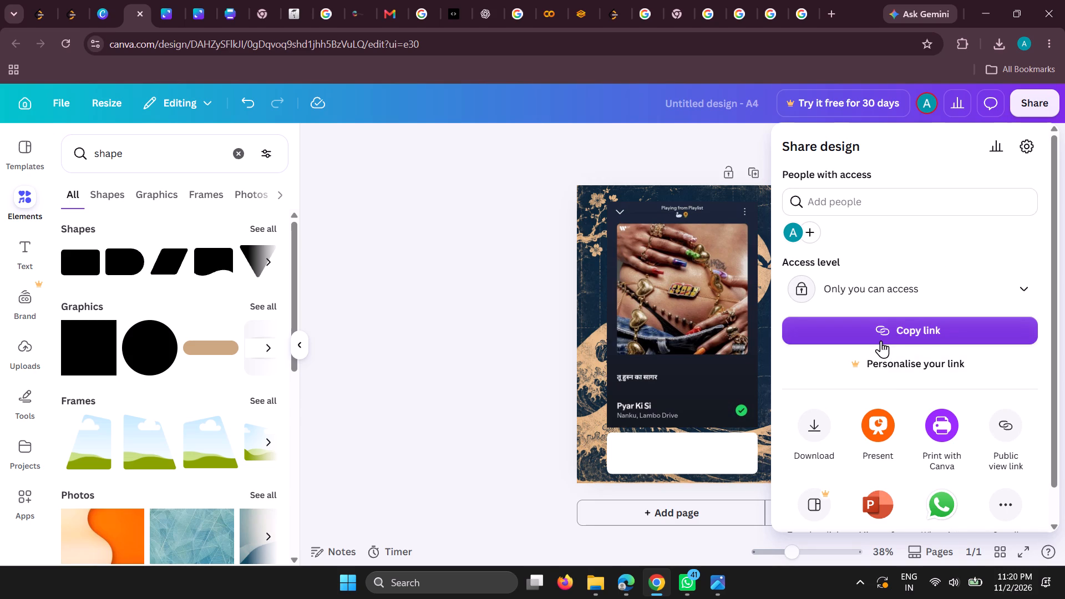
pyautogui.click(813, 439)
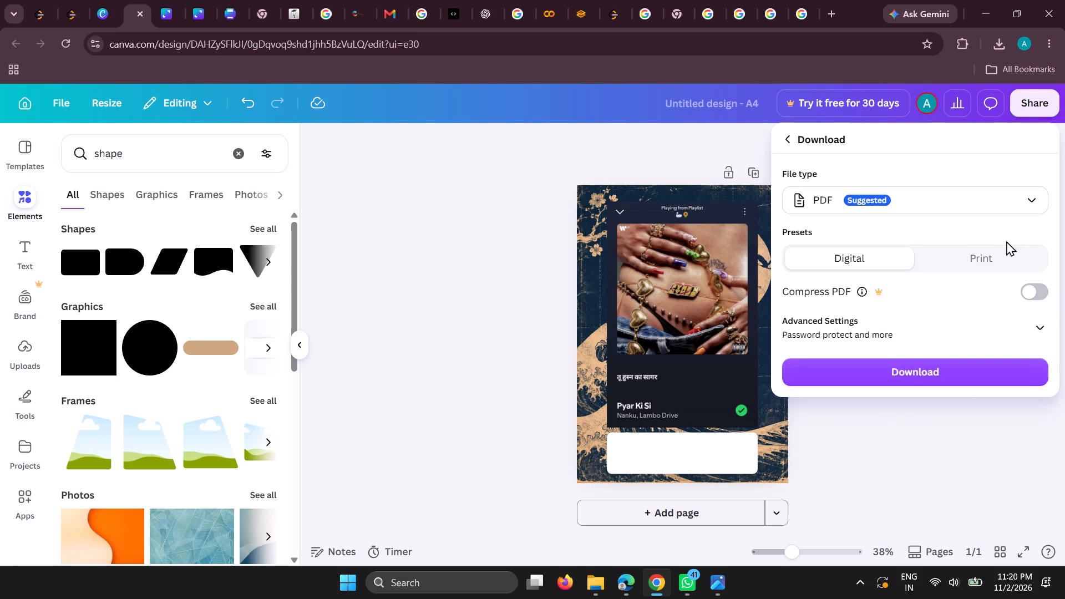
pyautogui.click(1018, 207)
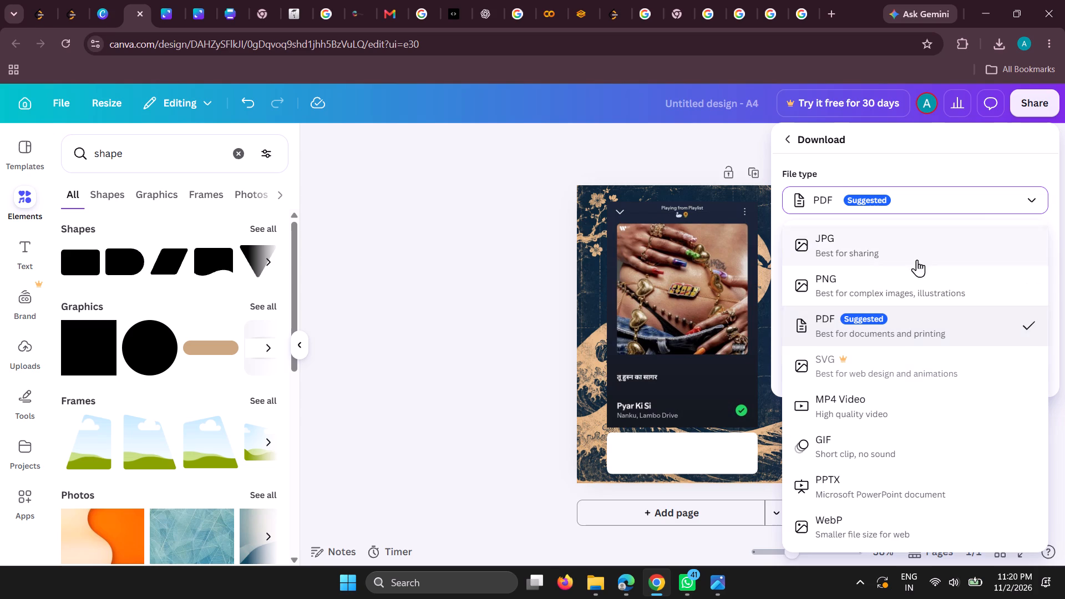
pyautogui.click(888, 291)
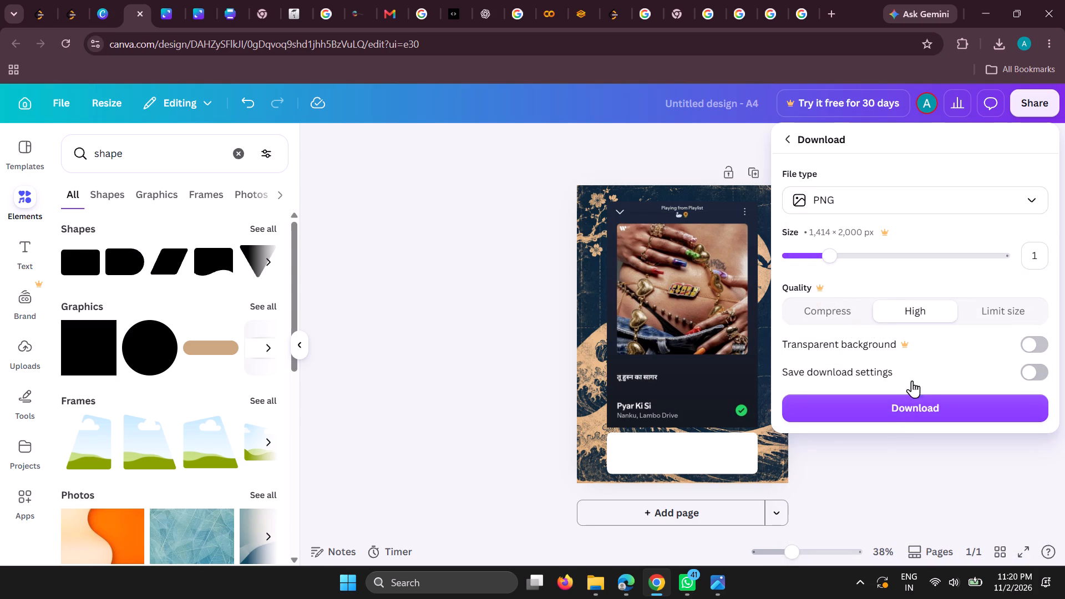
pyautogui.click(886, 408)
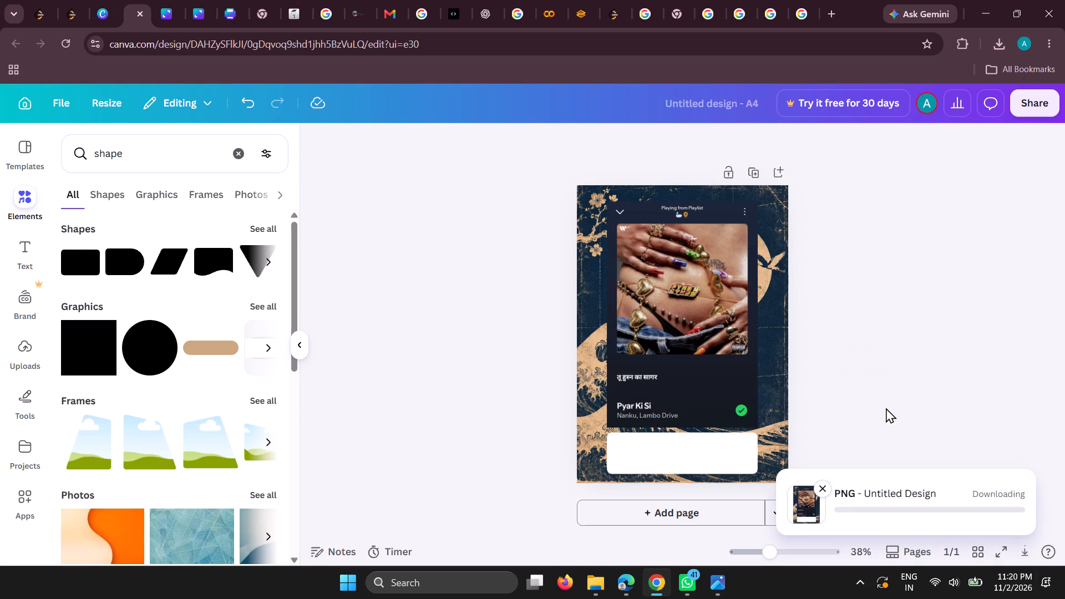